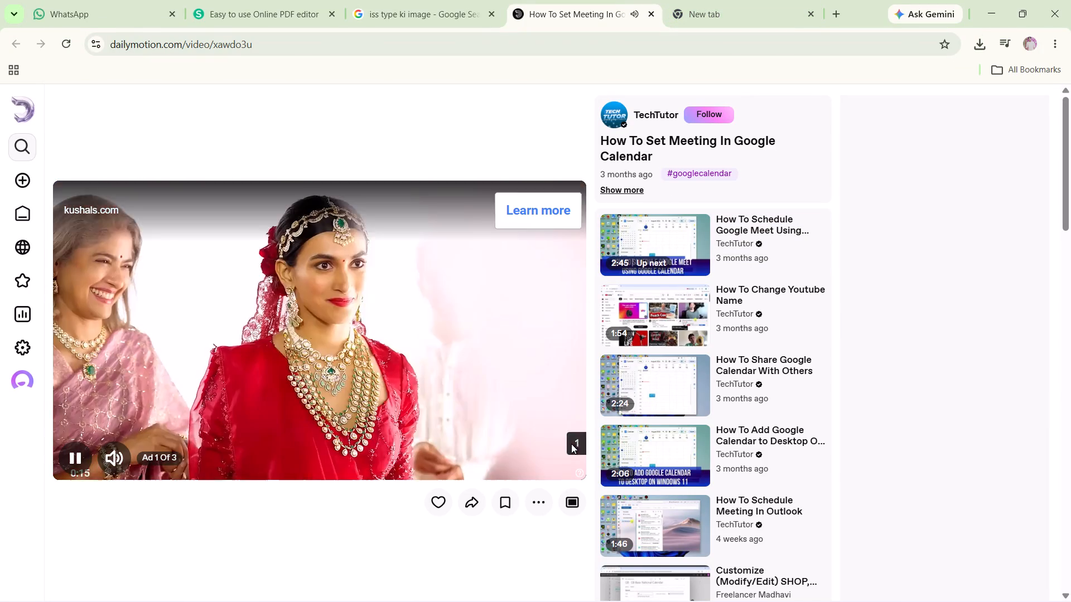
# Skip the three ads that precede the "How To Set Meeting In Google Calendar" video.
pyautogui.click(572, 444)
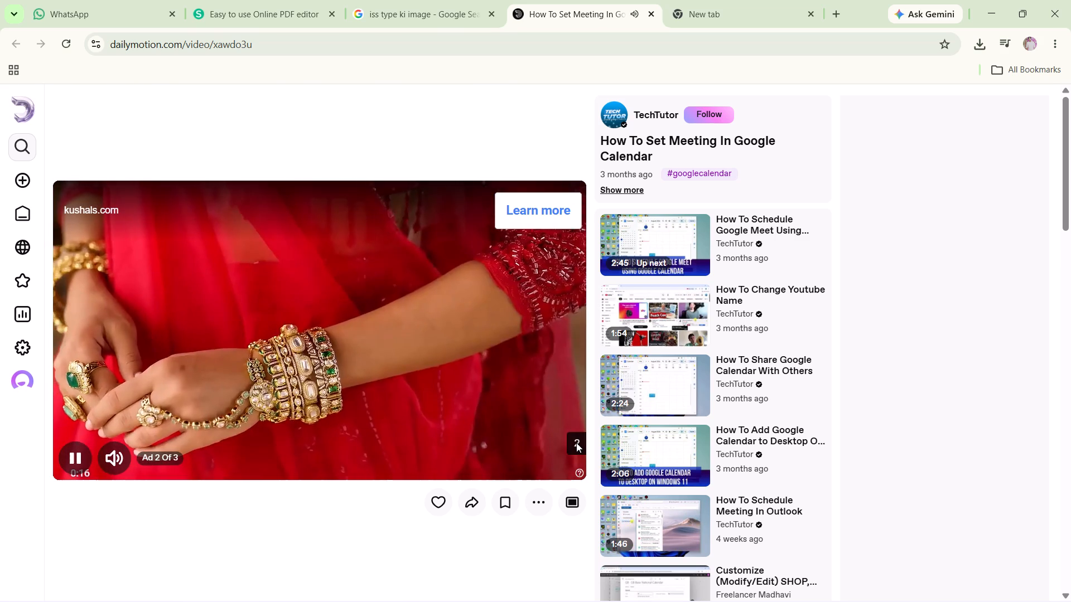
pyautogui.click(576, 443)
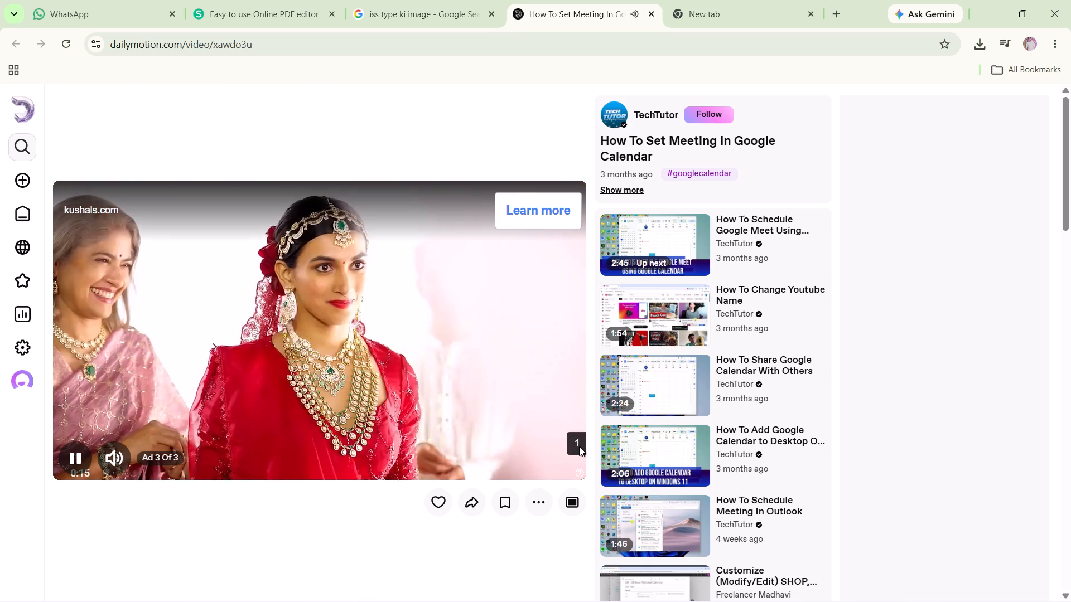
pyautogui.click(571, 443)
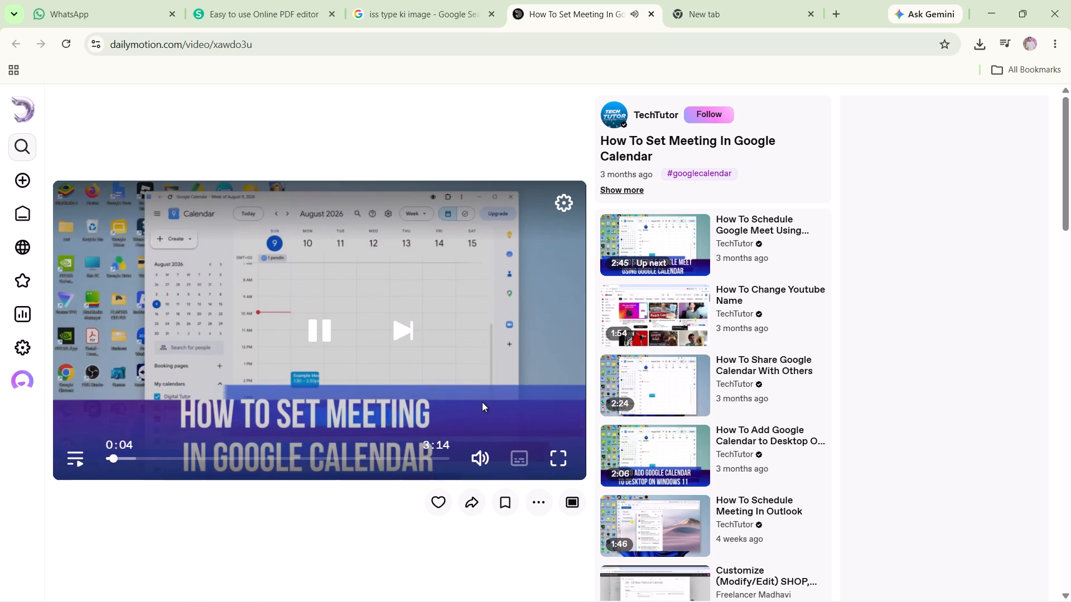
pyautogui.press('Escape')
pyautogui.press('Escape')
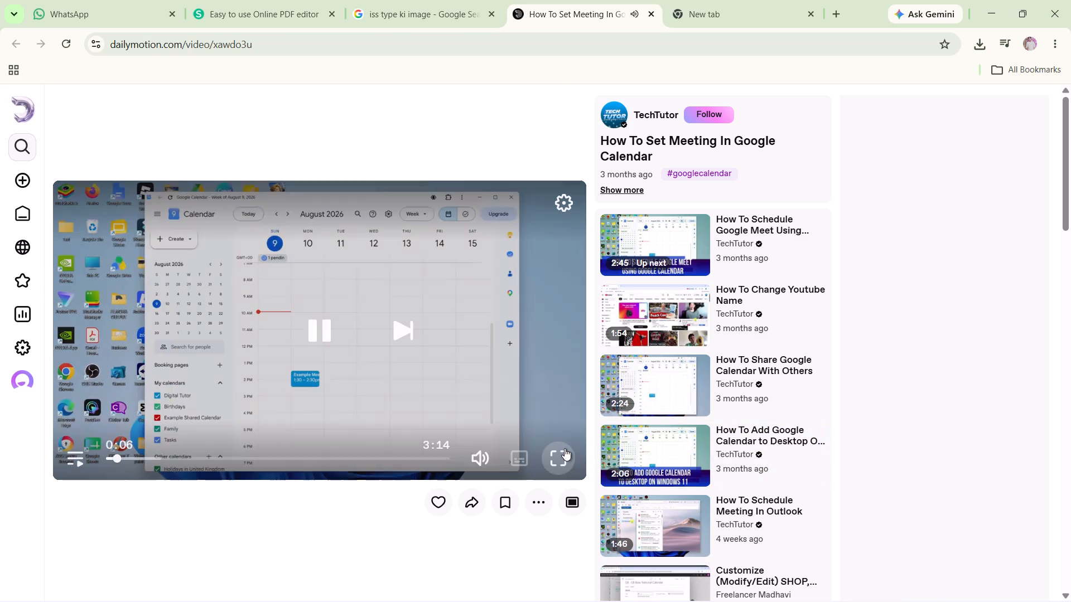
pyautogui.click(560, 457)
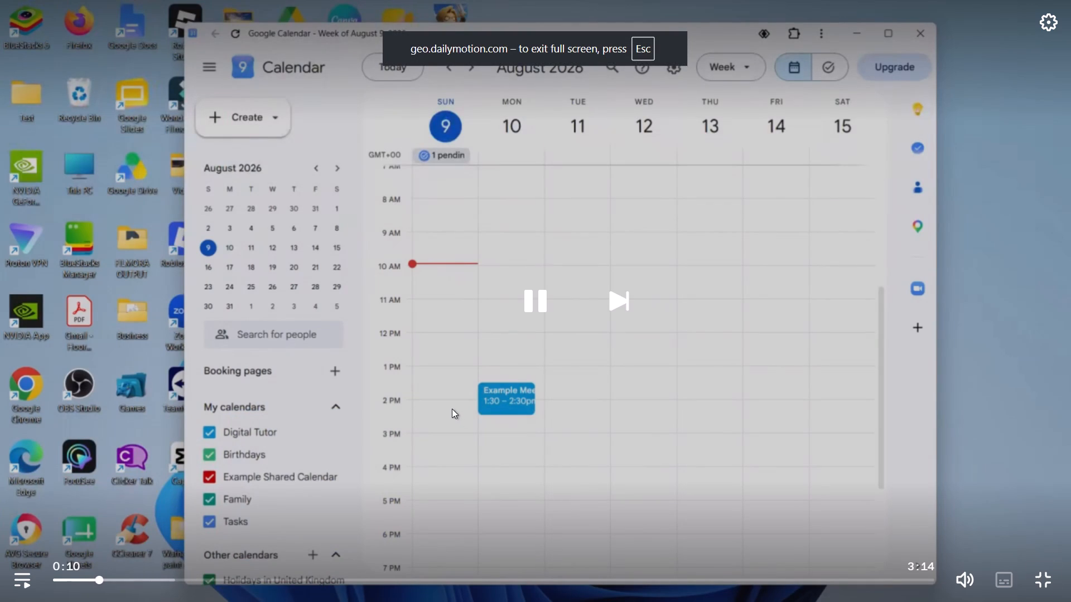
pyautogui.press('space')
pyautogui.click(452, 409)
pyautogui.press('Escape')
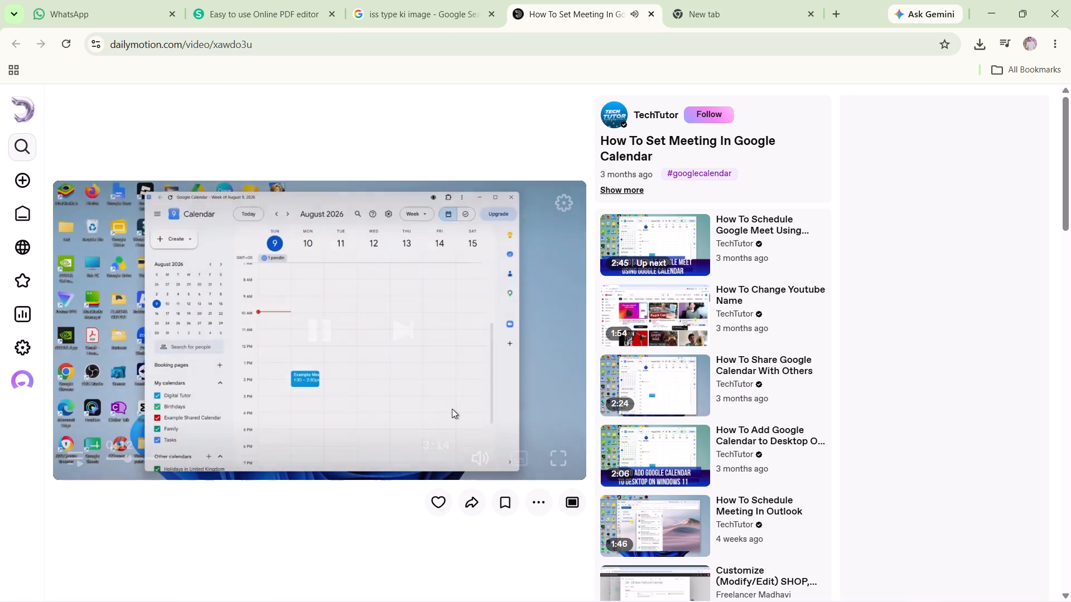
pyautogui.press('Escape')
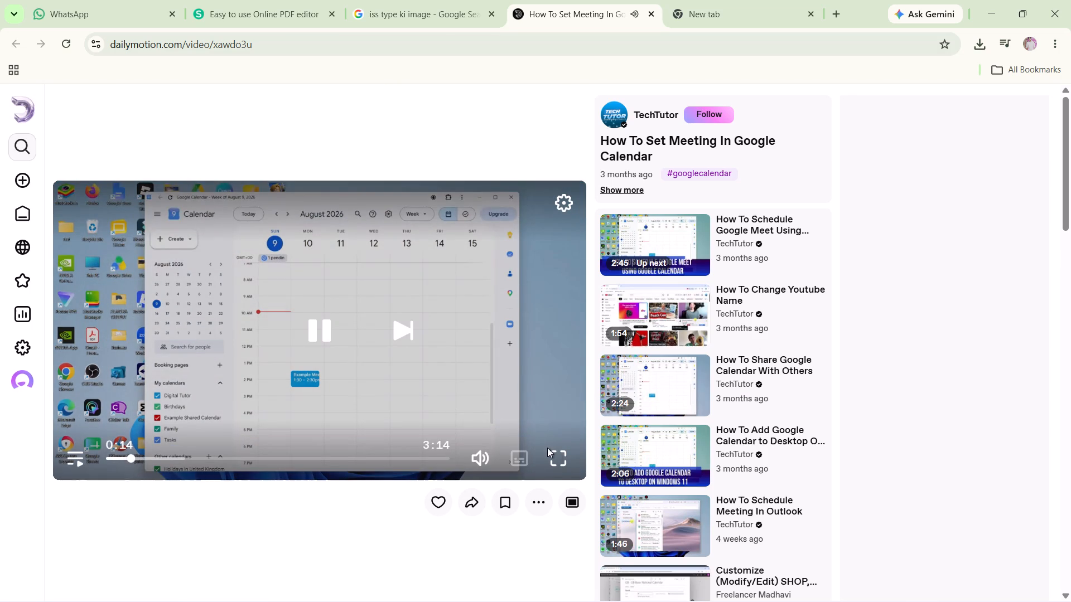
# Watch the Google Calendar meeting tutorial in full screen, view the player's settings, and return to the normal page view.
pyautogui.click(562, 453)
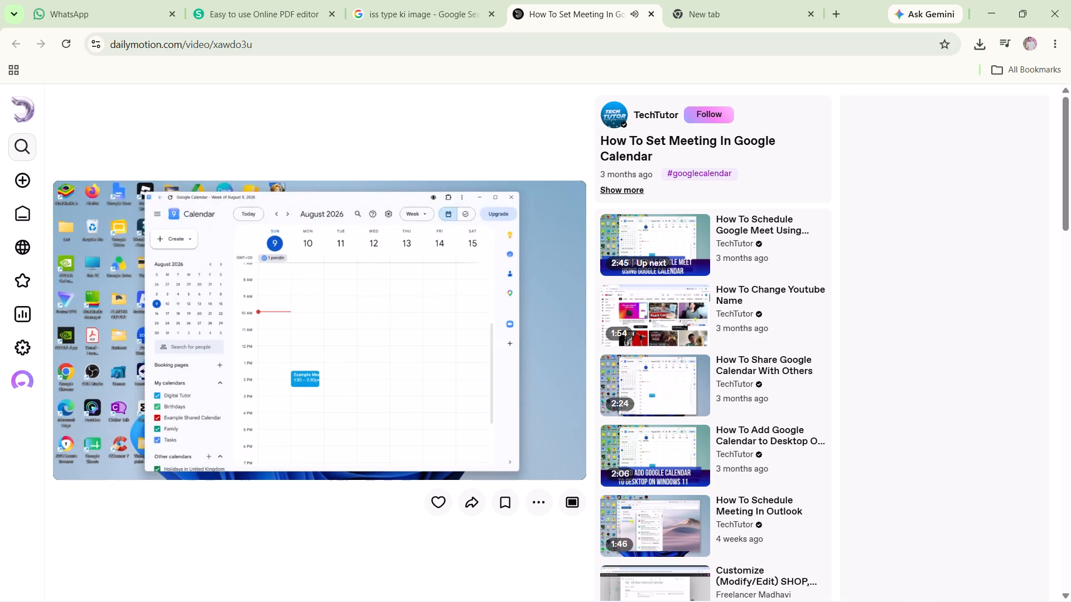
pyautogui.click(563, 464)
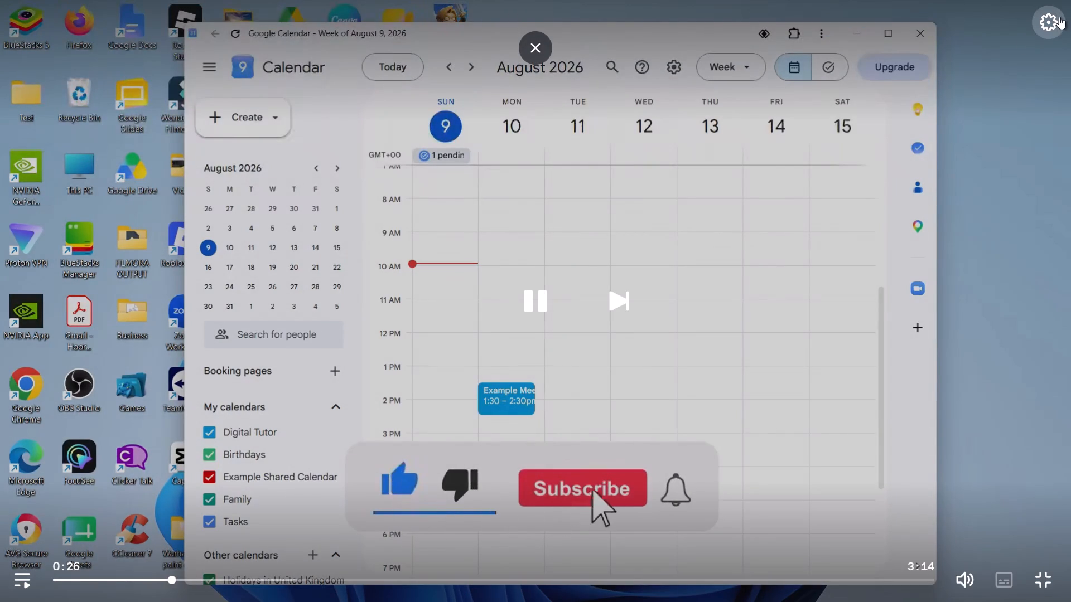
pyautogui.click(1059, 17)
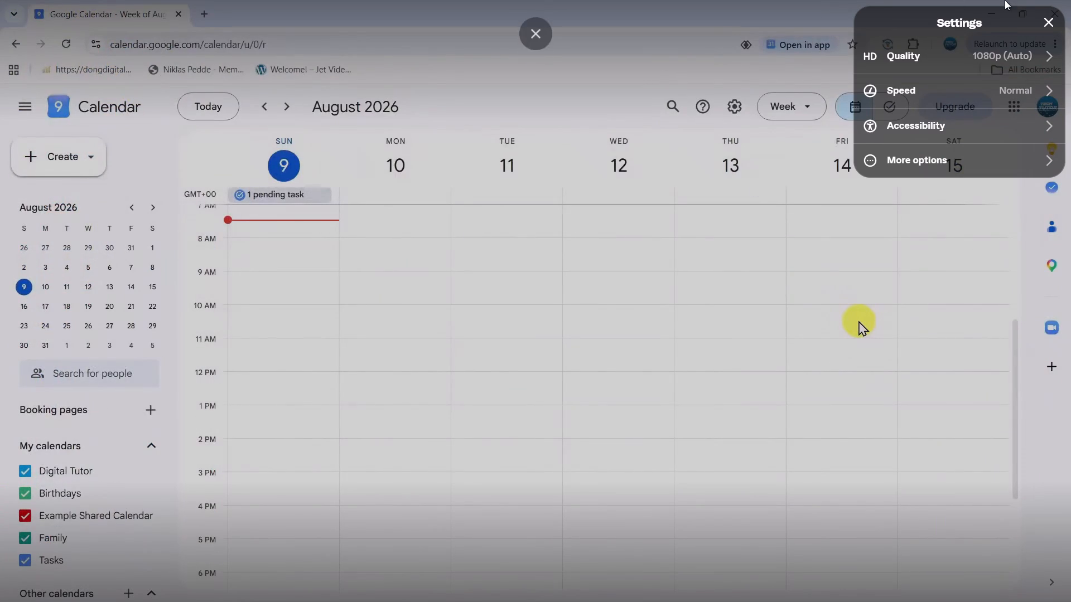
pyautogui.click(1048, 14)
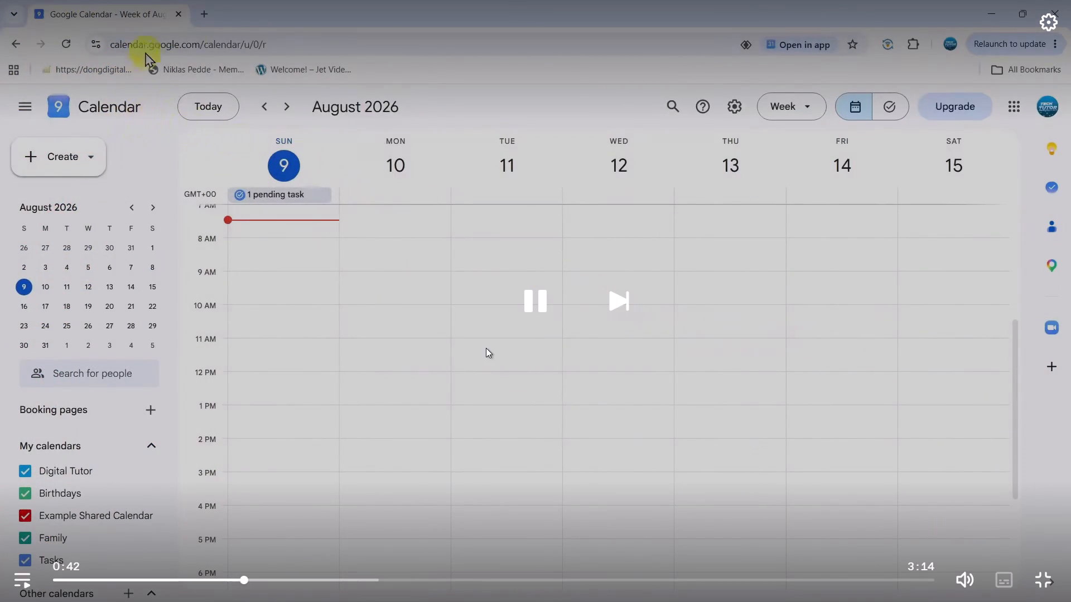
pyautogui.click(1044, 581)
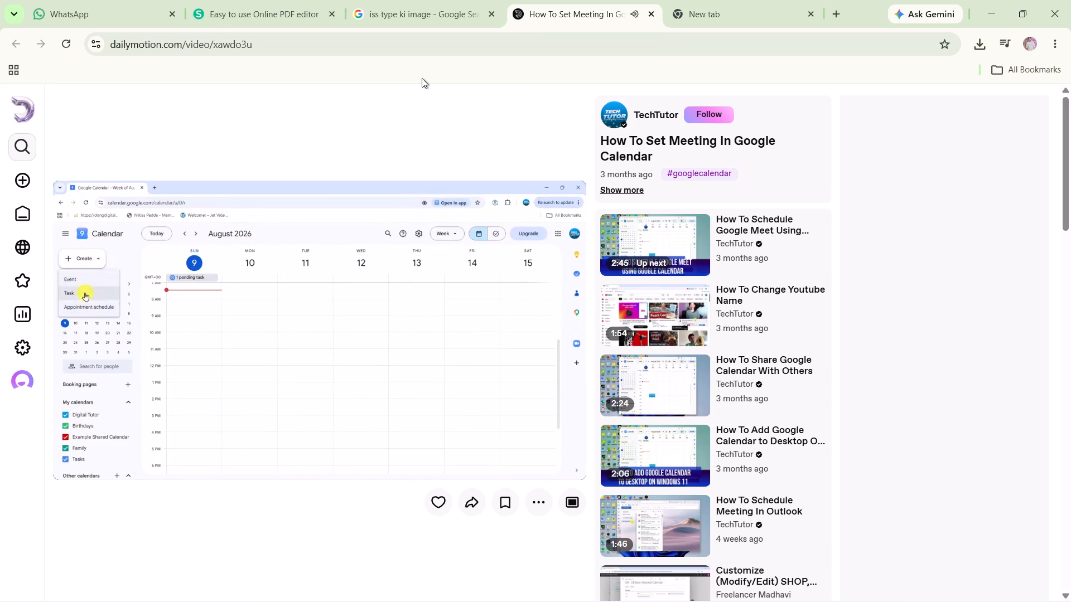
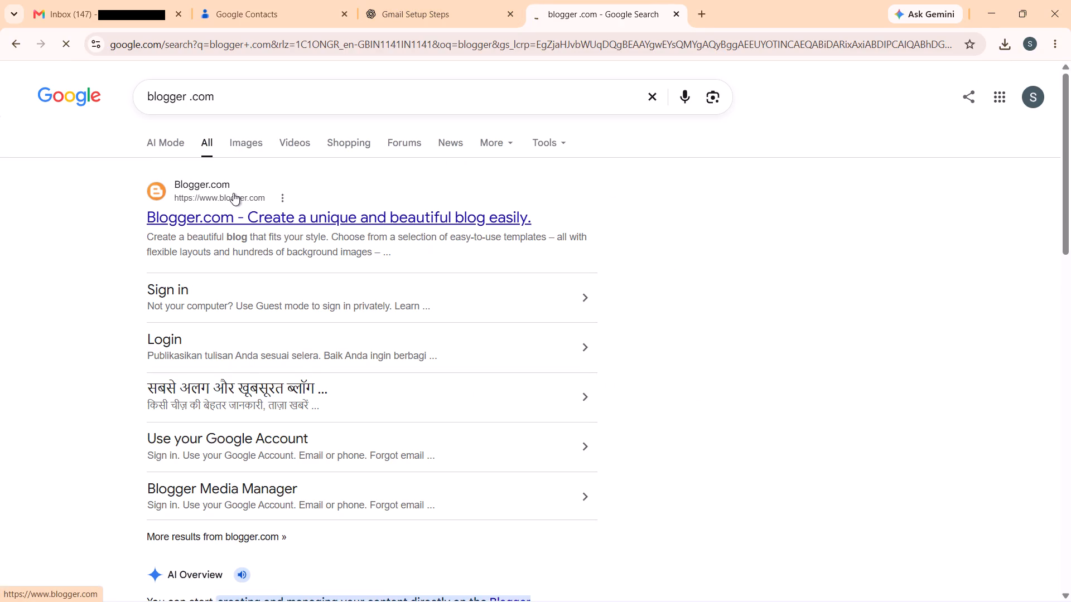
pyautogui.doubleClick(233, 192)
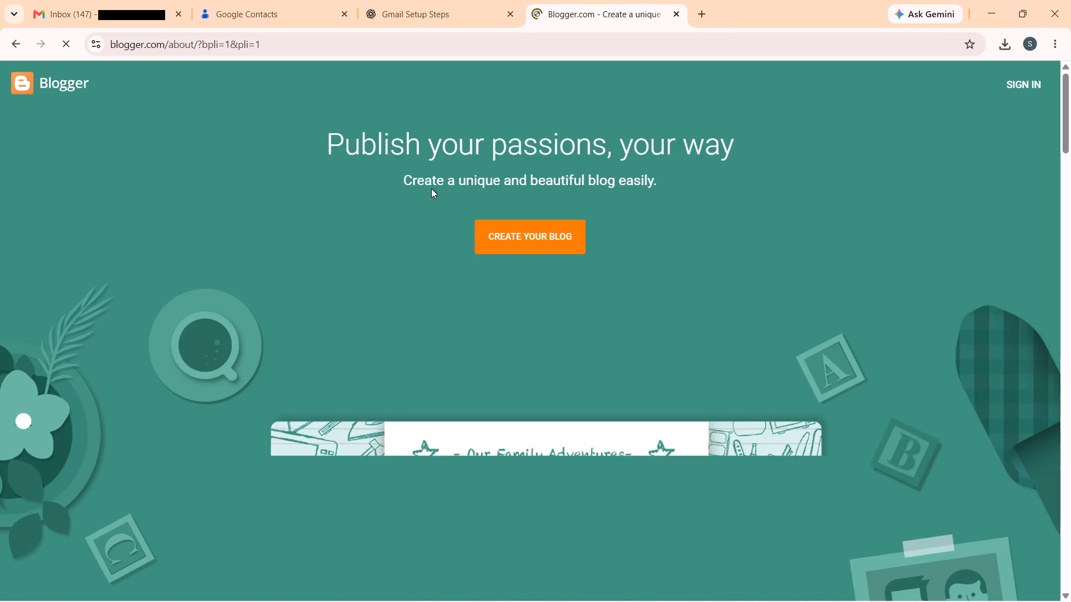
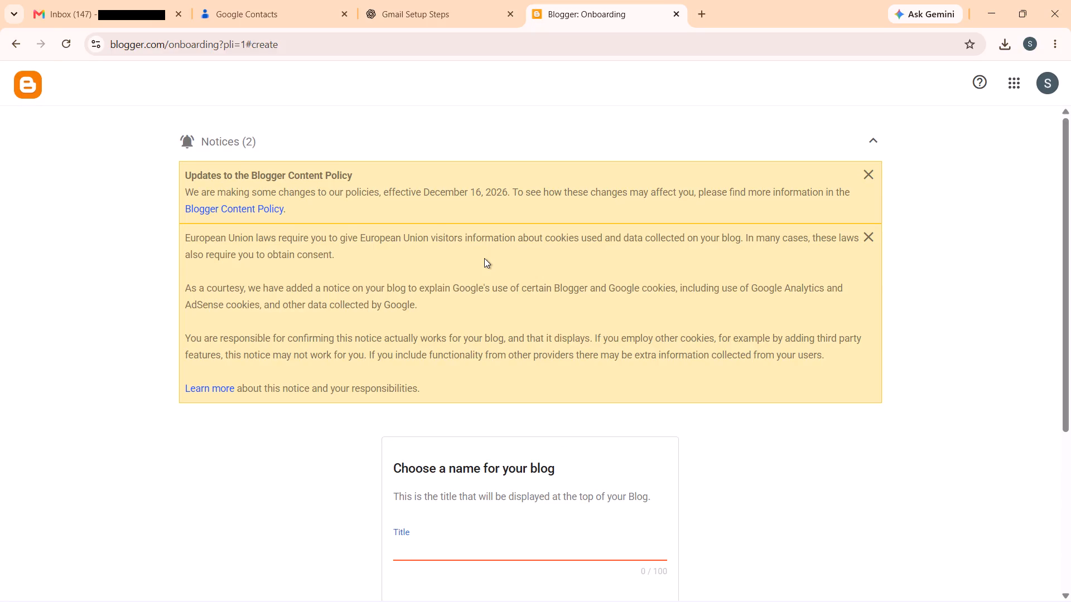
# Dismiss both notices above the blog name form, the content policy update and the European Union cookie notice.
pyautogui.click(866, 176)
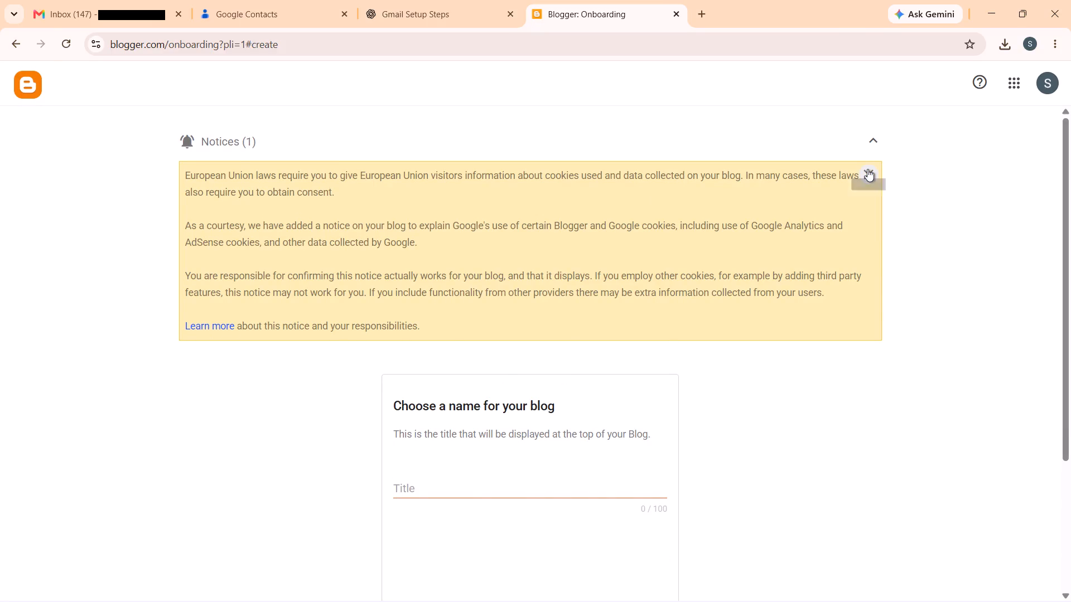
pyautogui.click(867, 169)
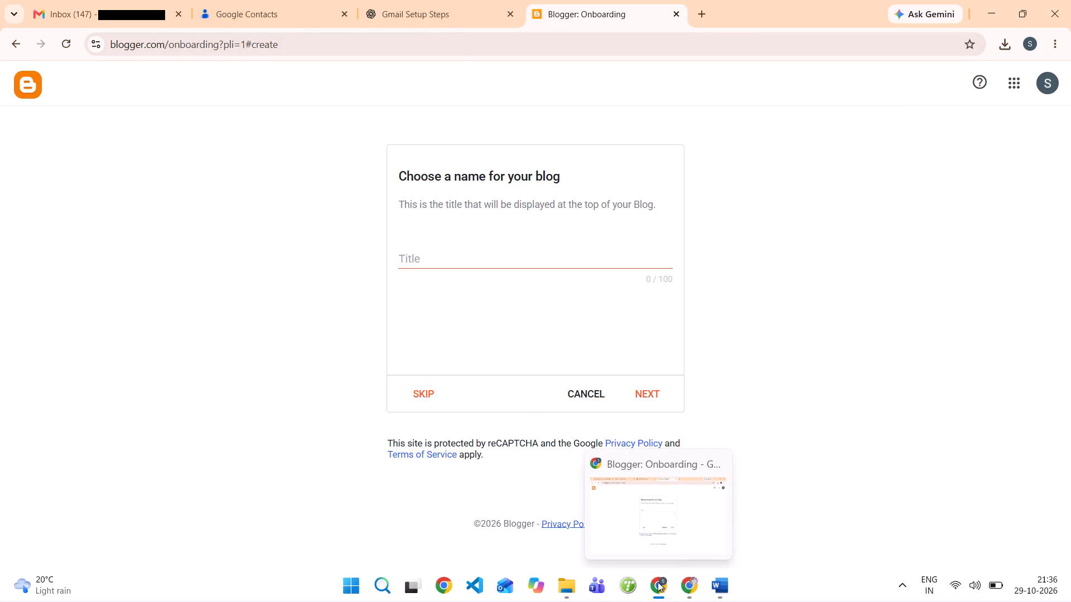
# Switch to the Blog cyber safety document in Word and copy the topic text "CYBER SAFETY AND ONLINE SECURITY".
pyautogui.click(655, 536)
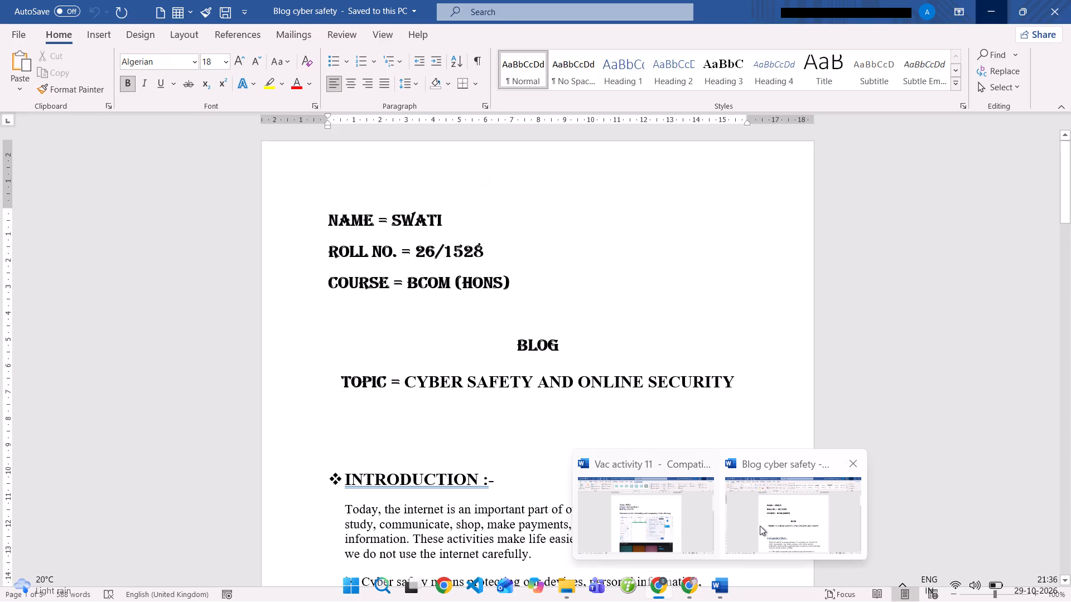
pyautogui.click(760, 526)
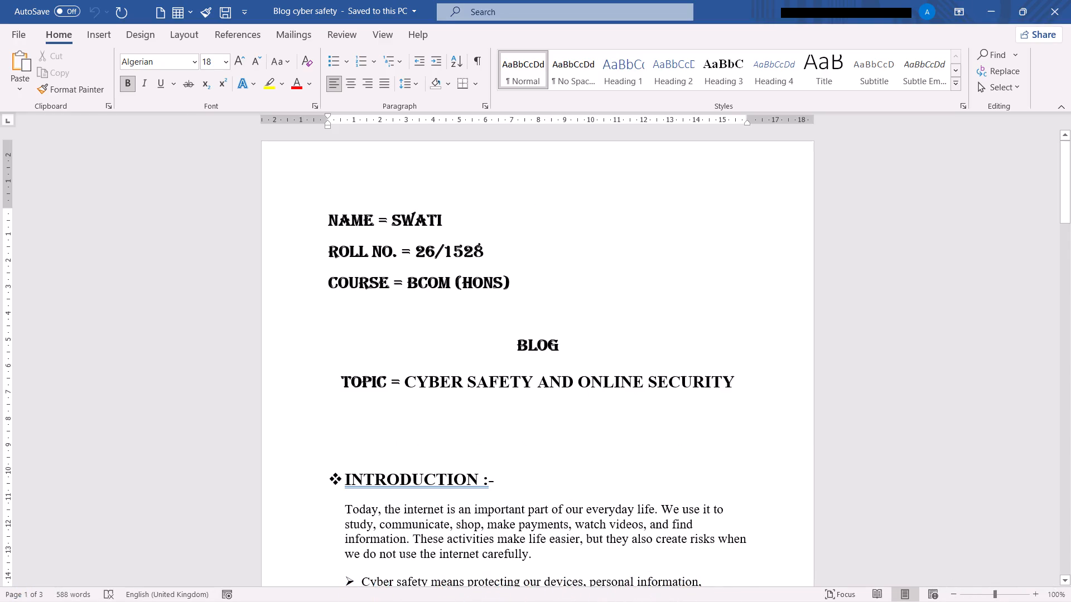
pyautogui.moveTo(406, 380); pyautogui.dragTo(809, 390)
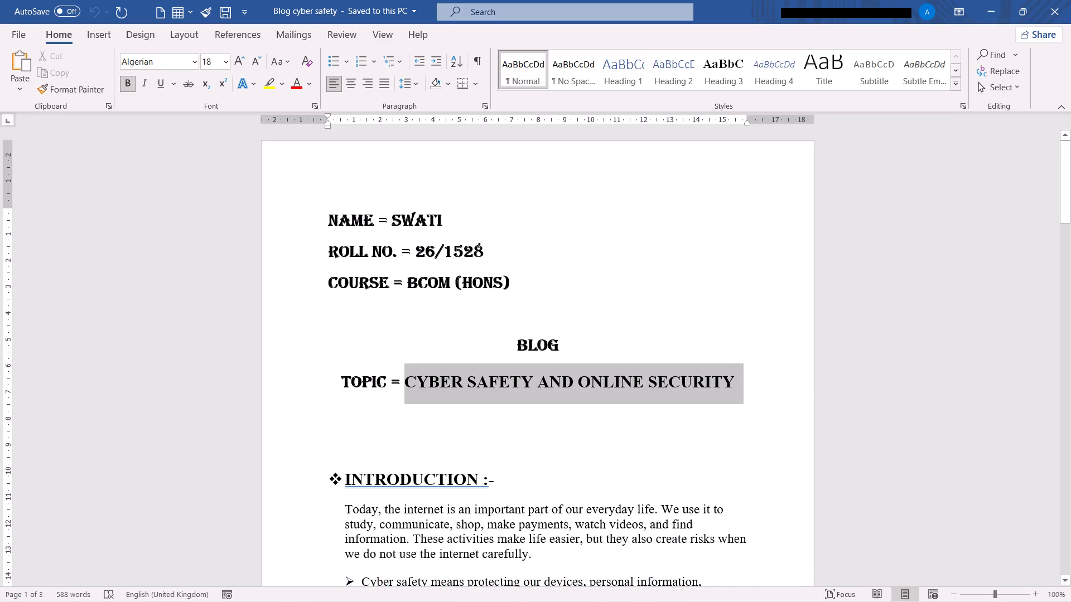
pyautogui.moveTo(809, 390); pyautogui.dragTo(826, 391)
pyautogui.hotkey('ctrl', 'c')
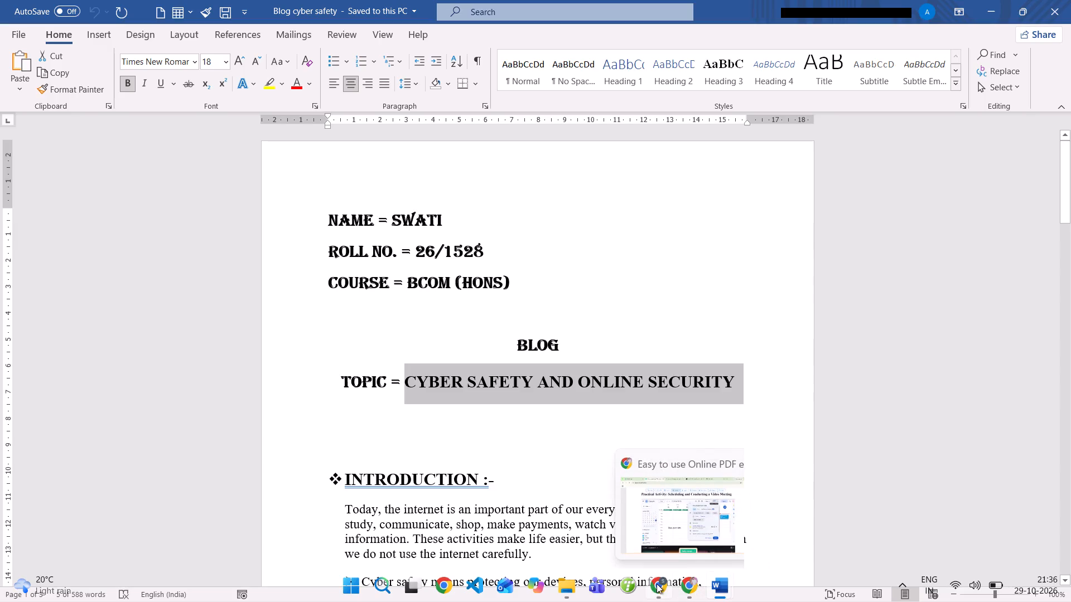
# Back in Blogger in Chrome, paste "CYBER SAFETY AND ONLINE SECURITY" as the blog title and continue to the URL choice.
pyautogui.click(655, 525)
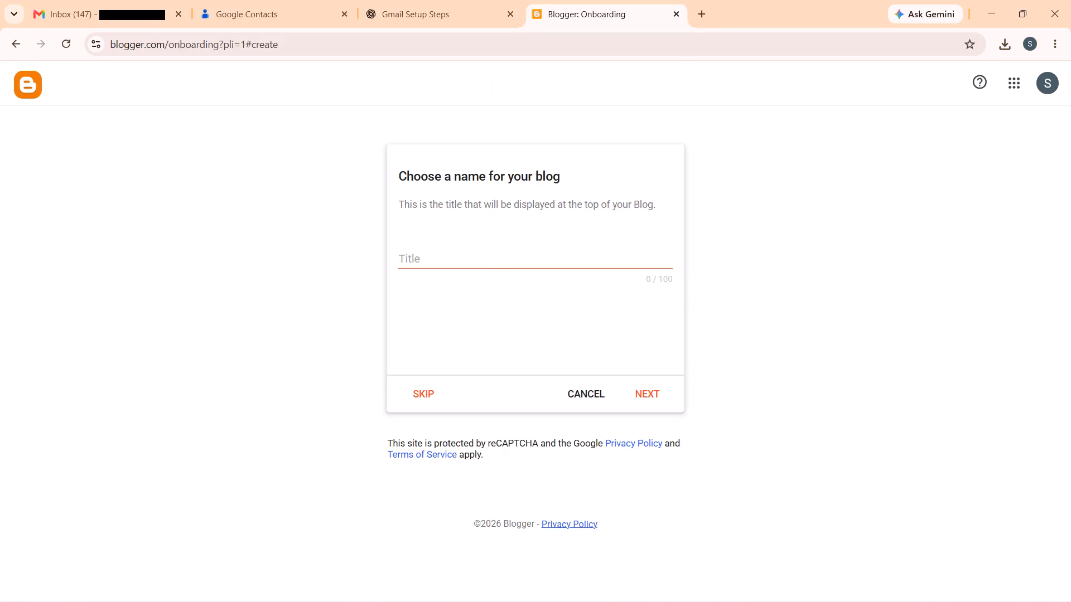
pyautogui.hotkey('ctrl', 'v')
pyautogui.doubleClick(483, 252)
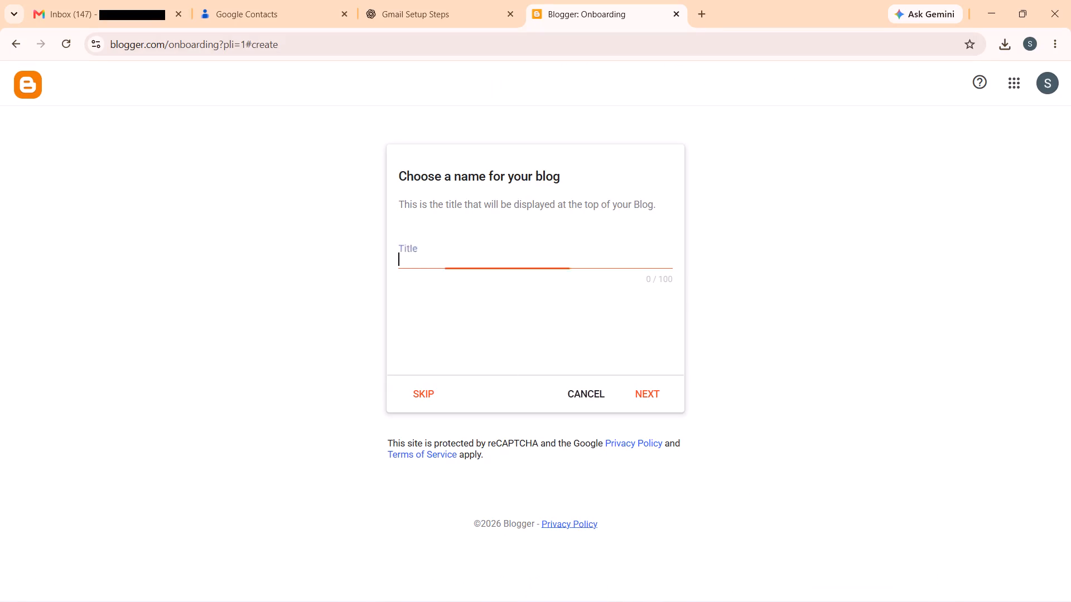
pyautogui.hotkey('ctrl', 'v')
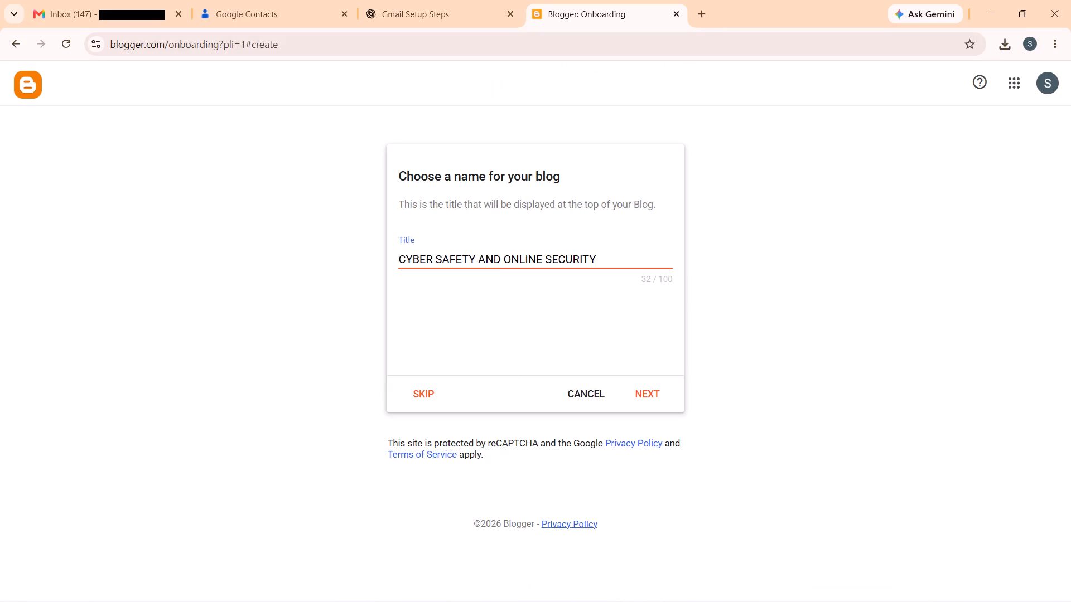
pyautogui.click(647, 391)
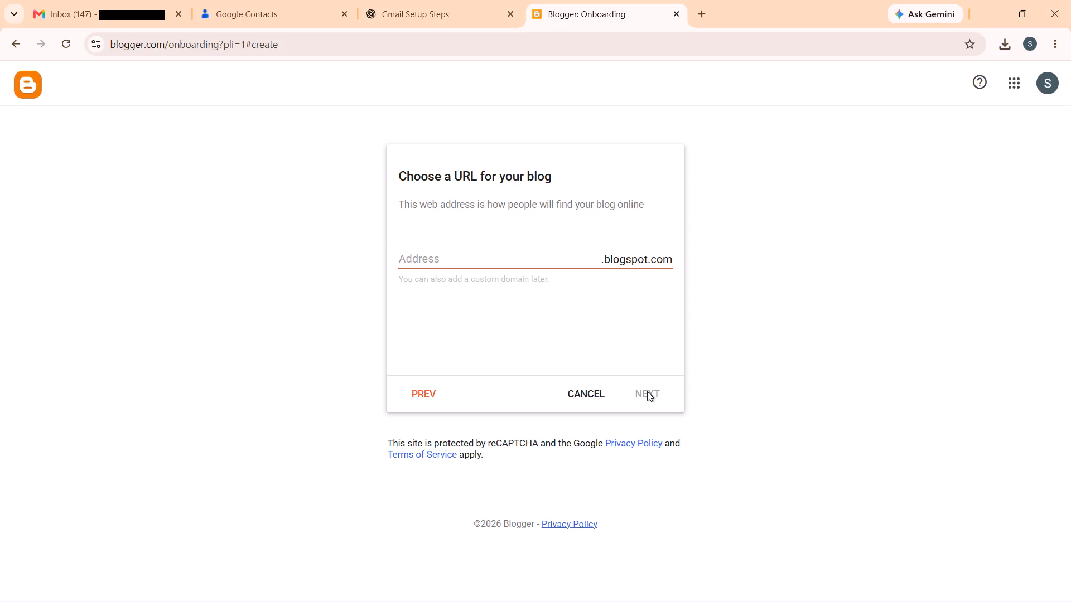
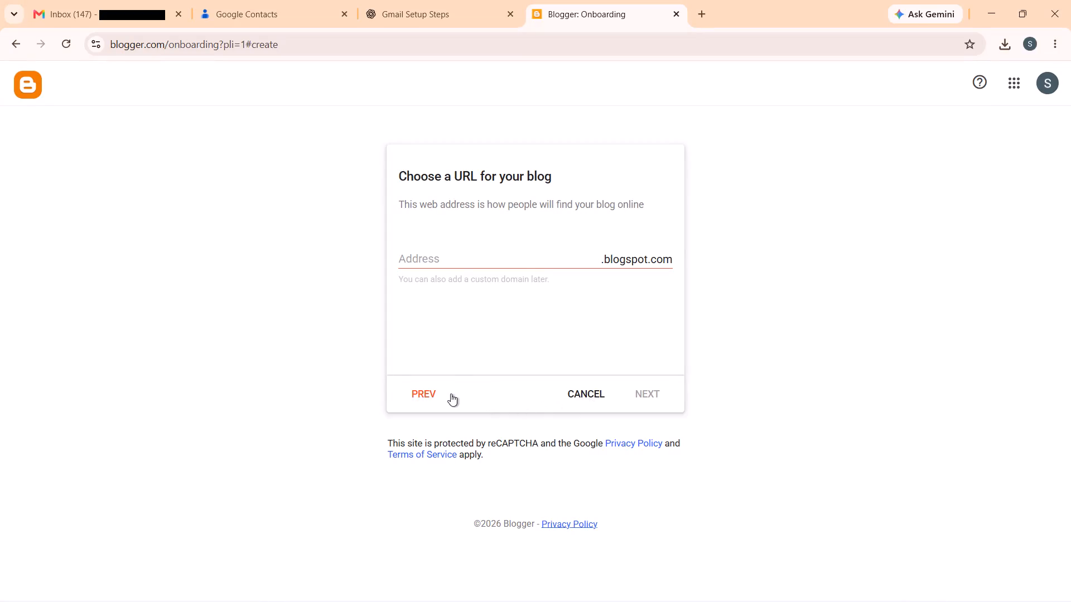
# Return from the blog URL choice to the previous setup stage, the blog name form.
pyautogui.click(431, 393)
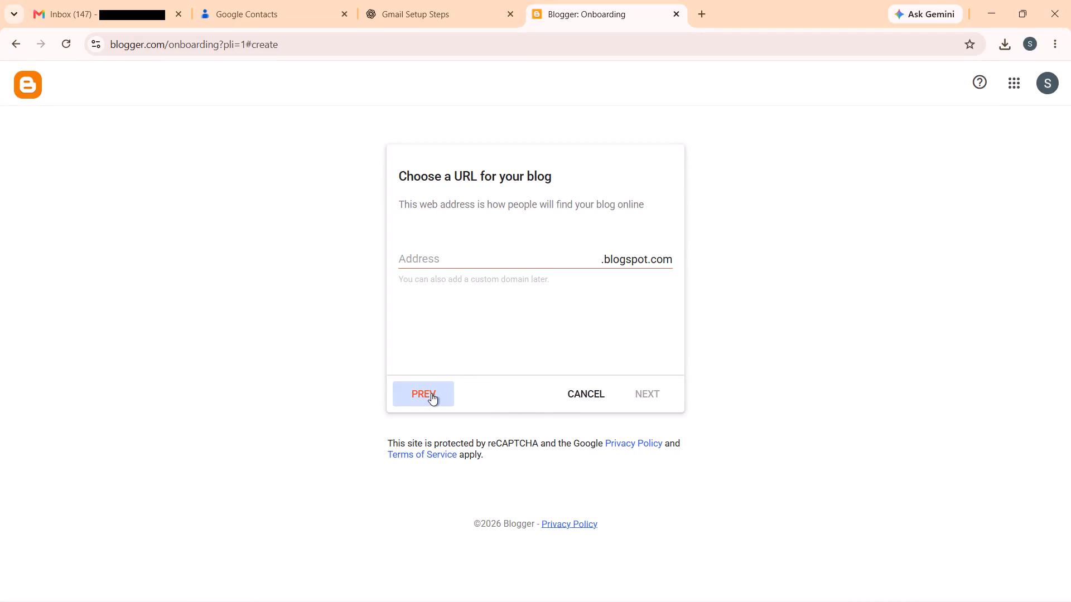
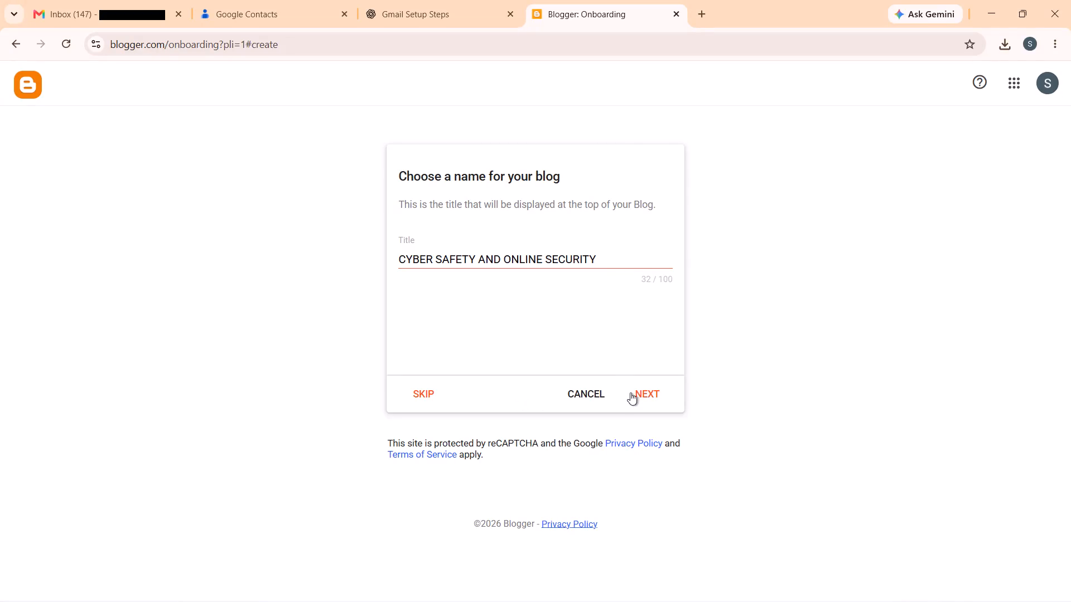
# Continue the Blogger setup with the title "CYBER SAFETY AND ONLINE SECURITY".
pyautogui.click(640, 394)
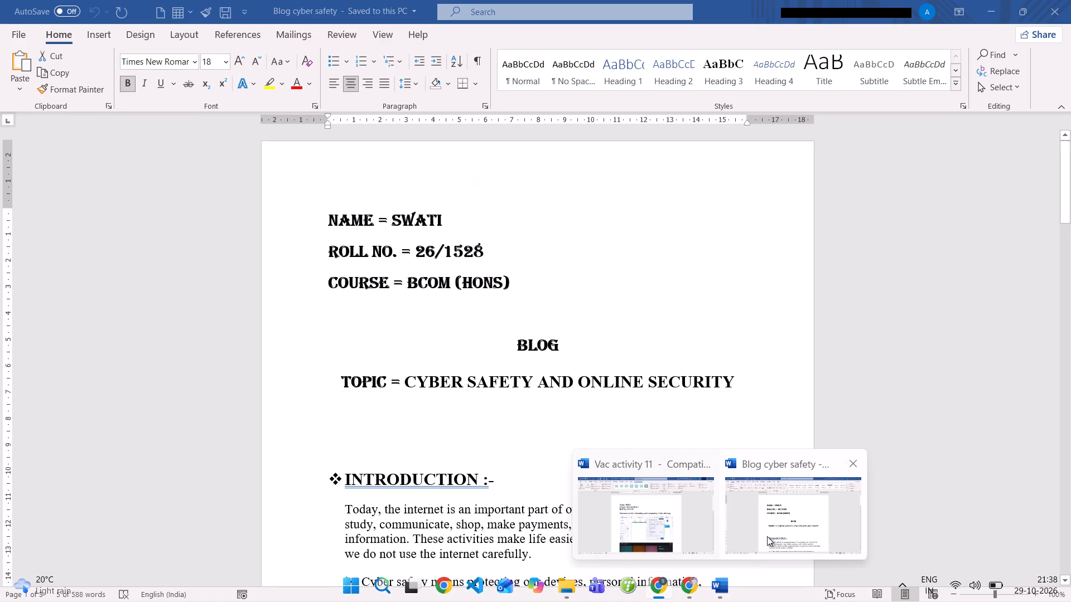
# Switch to the Word document "Blog cyber safety" and review its content from the title section through the personal information section.
pyautogui.click(772, 517)
pyautogui.click(699, 440)
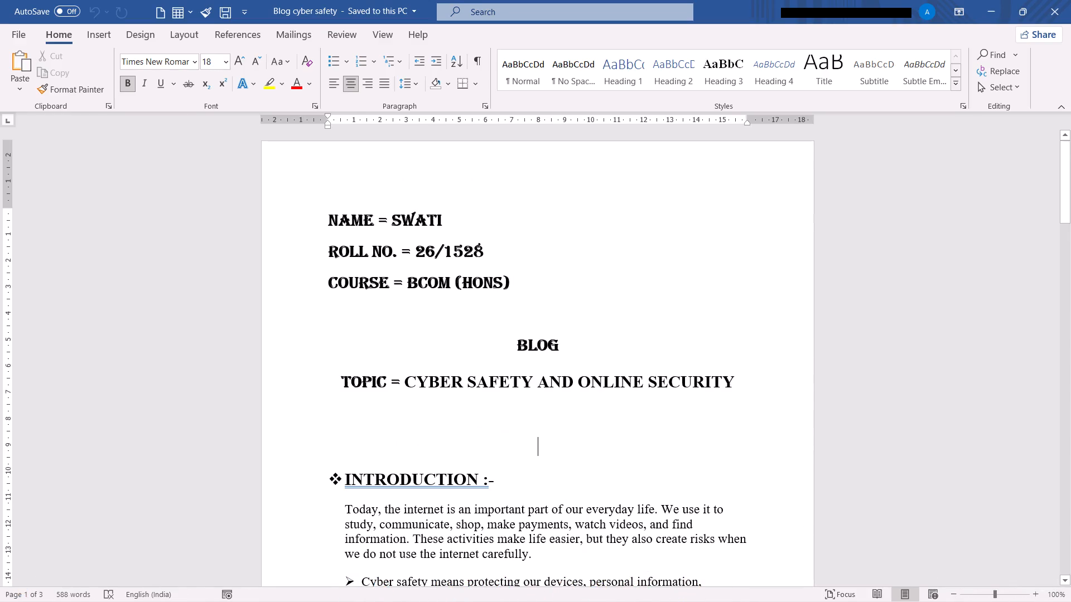
pyautogui.press('Down')
pyautogui.press('Down')
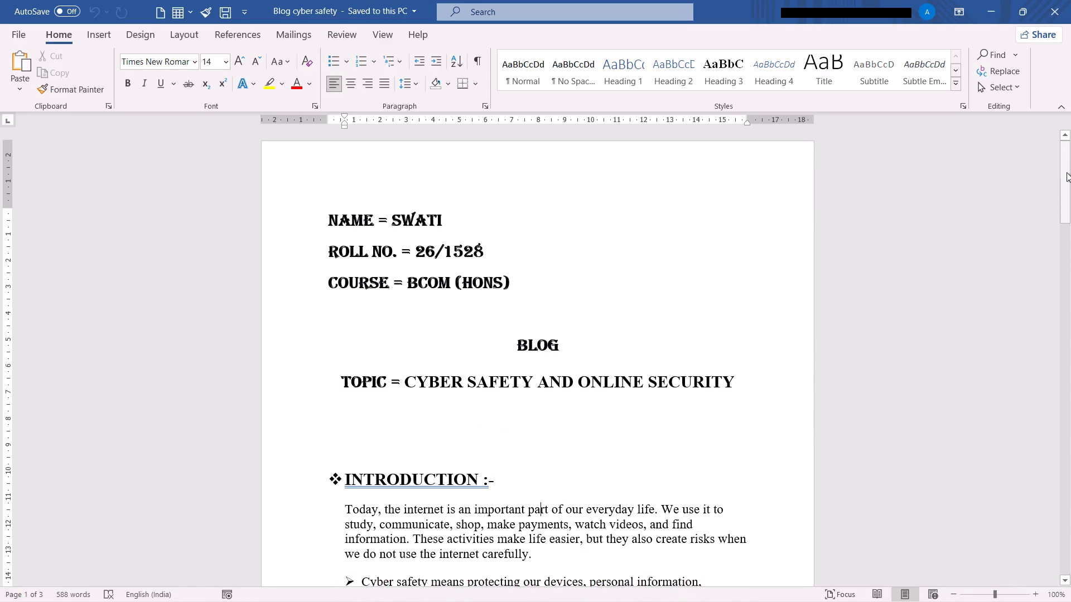
pyautogui.moveTo(1065, 170); pyautogui.dragTo(1066, 381)
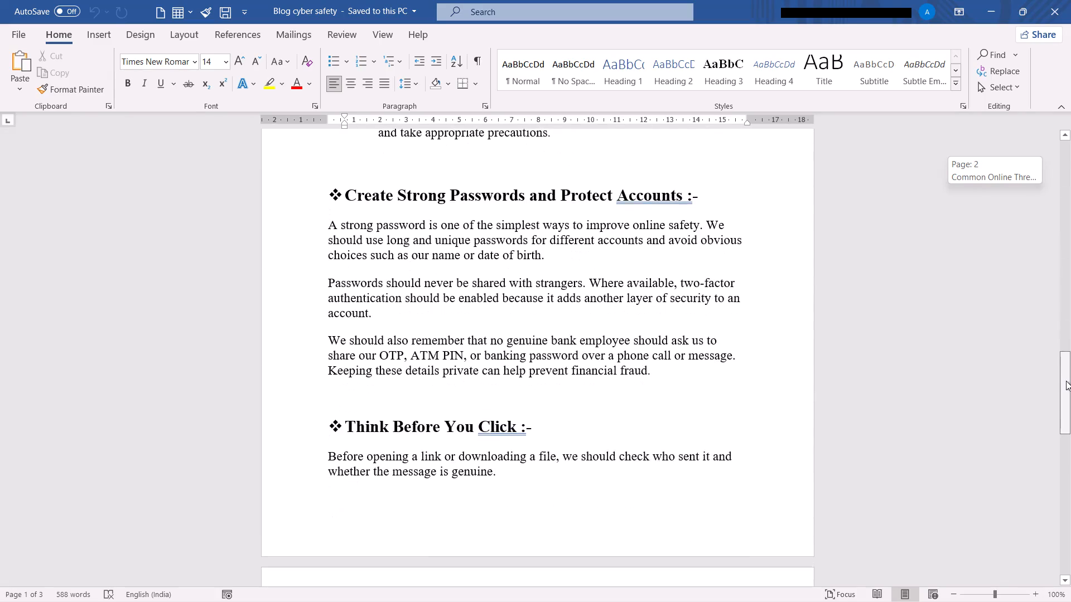
pyautogui.moveTo(1066, 381); pyautogui.dragTo(1067, 448)
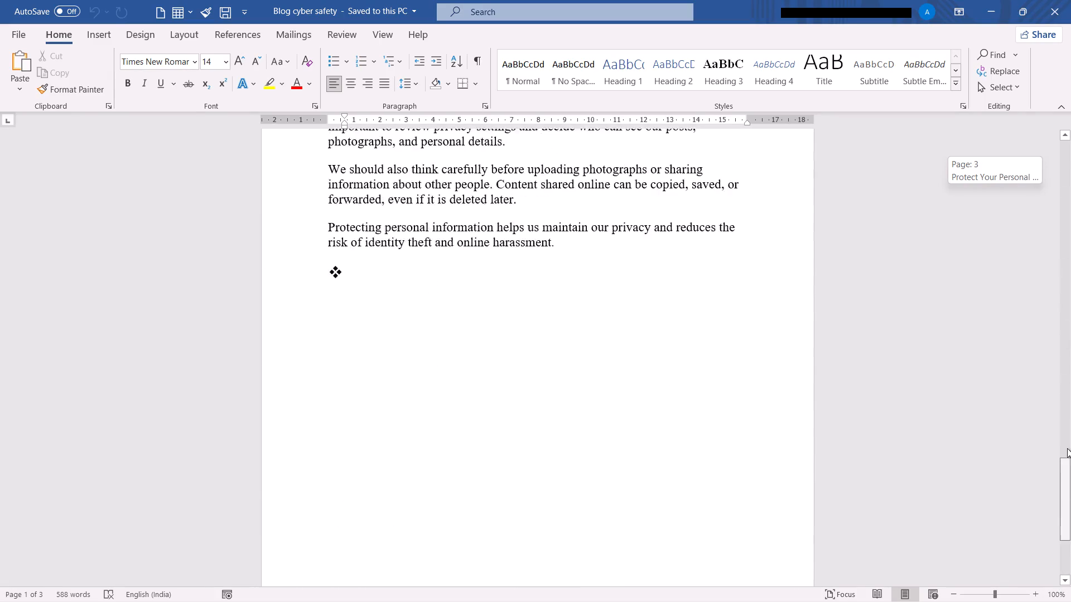
pyautogui.moveTo(1067, 448); pyautogui.dragTo(1047, 96)
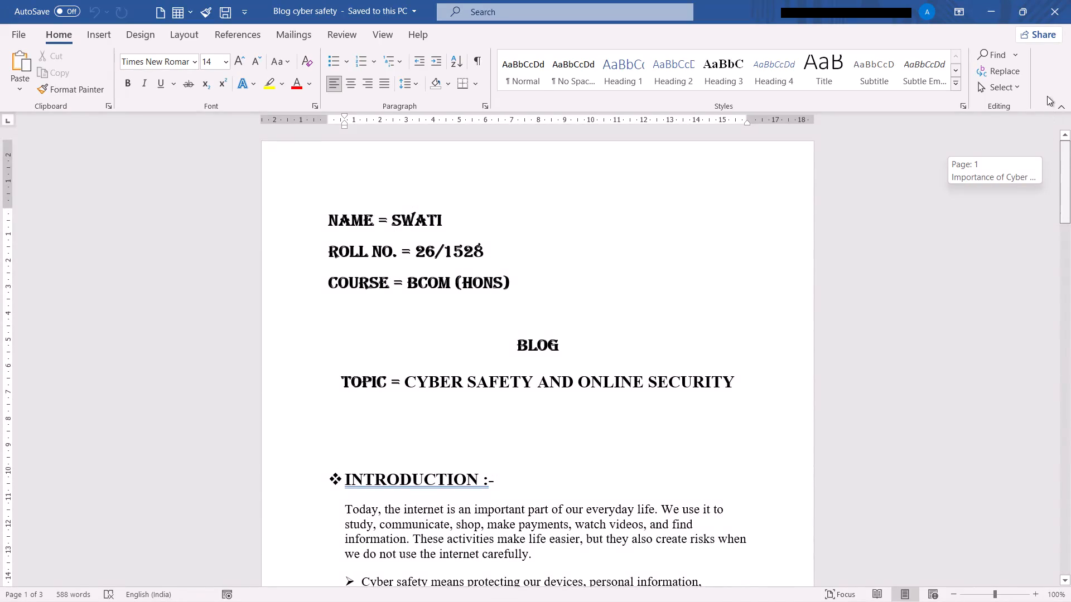
pyautogui.moveTo(1047, 96); pyautogui.dragTo(1055, 197)
pyautogui.moveTo(1055, 197); pyautogui.dragTo(1064, 444)
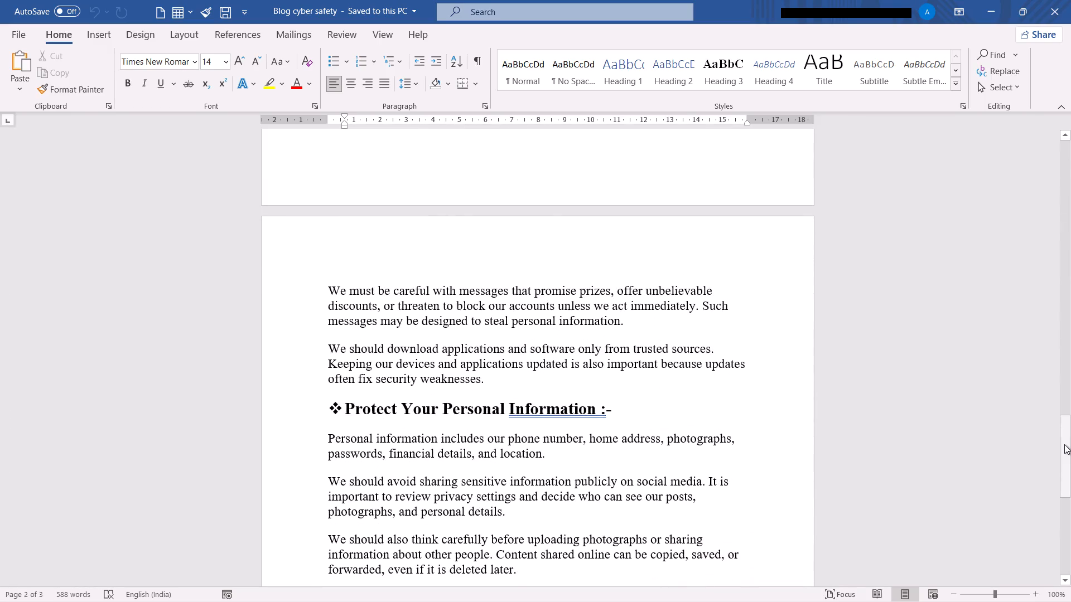
pyautogui.click(1064, 444)
pyautogui.moveTo(1064, 444); pyautogui.dragTo(1053, 325)
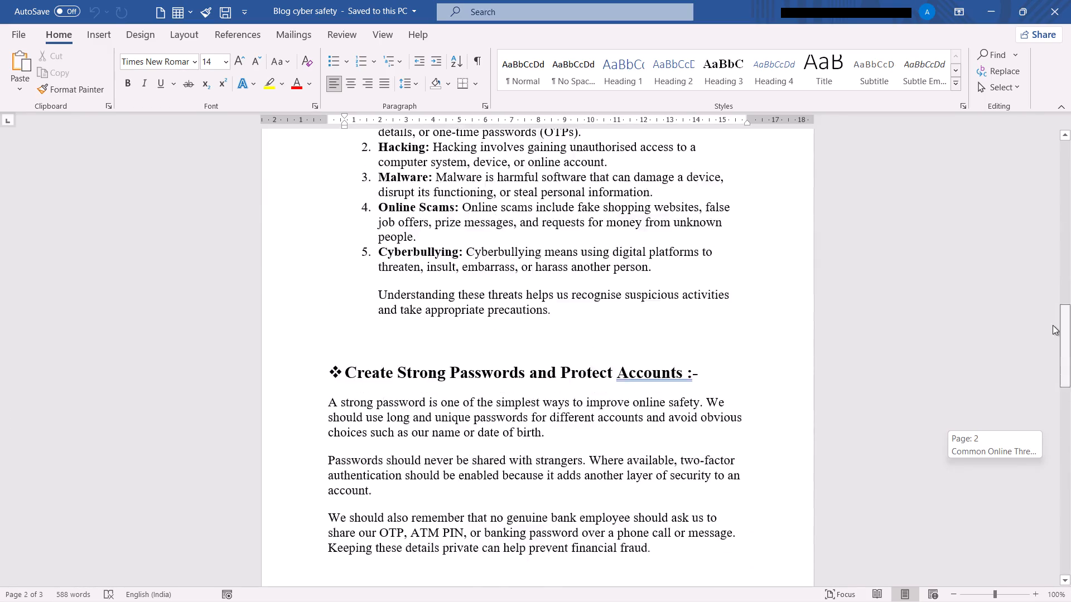
pyautogui.moveTo(1053, 325); pyautogui.dragTo(1051, 123)
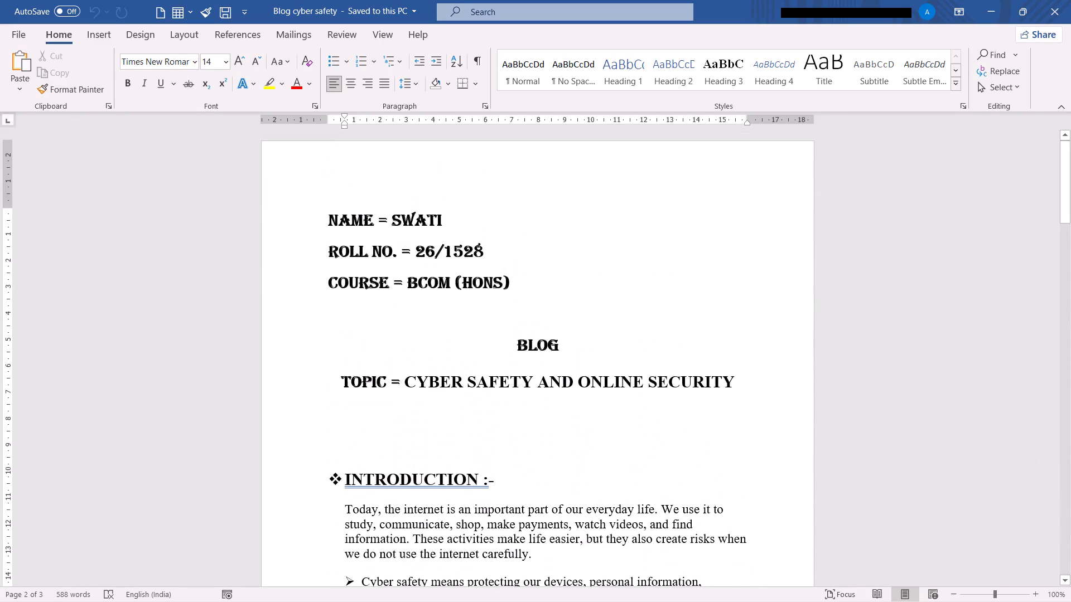
pyautogui.click(939, 209)
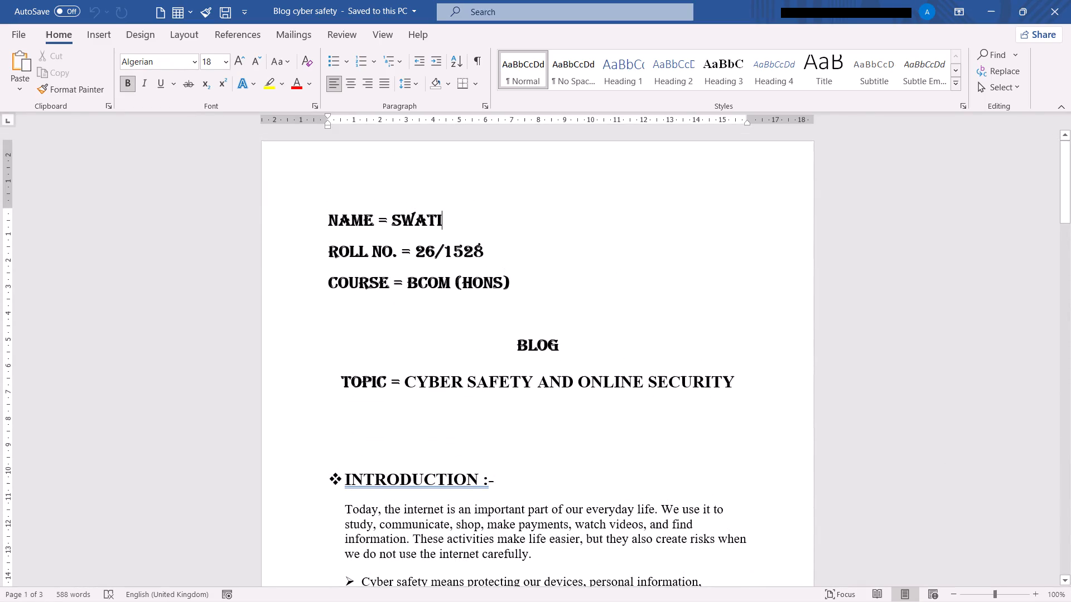
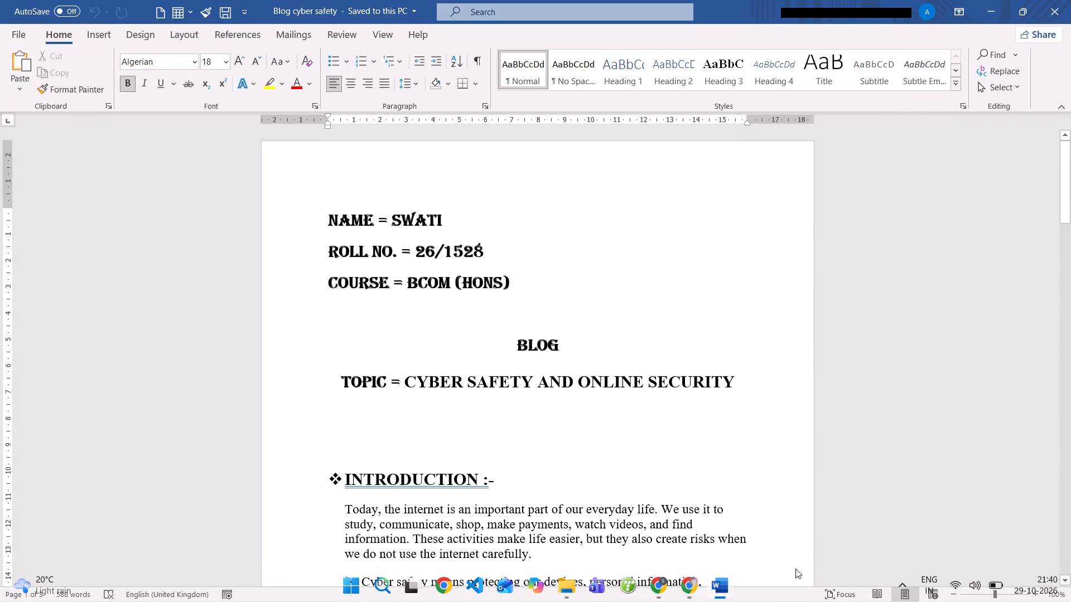
# Switch to the Blogger setup in Chrome and enter "cybersafetyguide2026" as the blog's blogspot.com address.
pyautogui.click(663, 587)
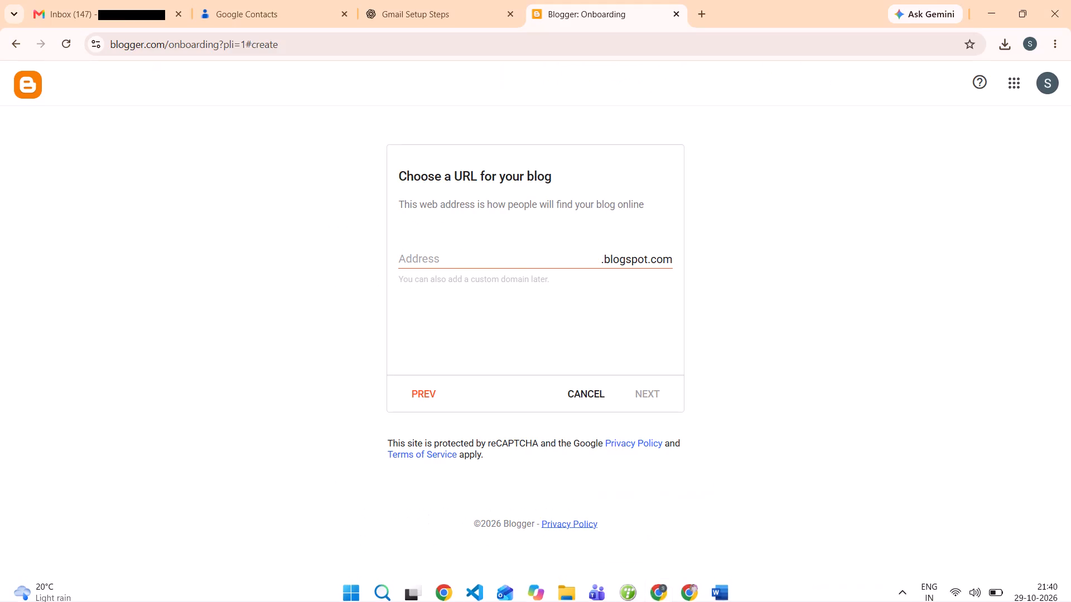
pyautogui.click(522, 251)
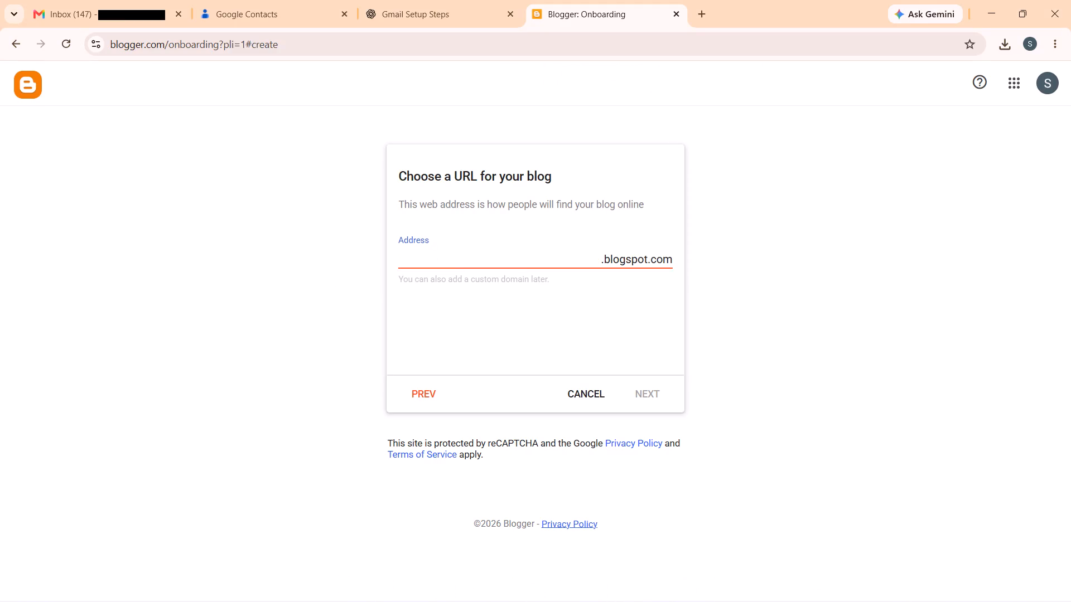
pyautogui.write('cyber')
pyautogui.write('safety')
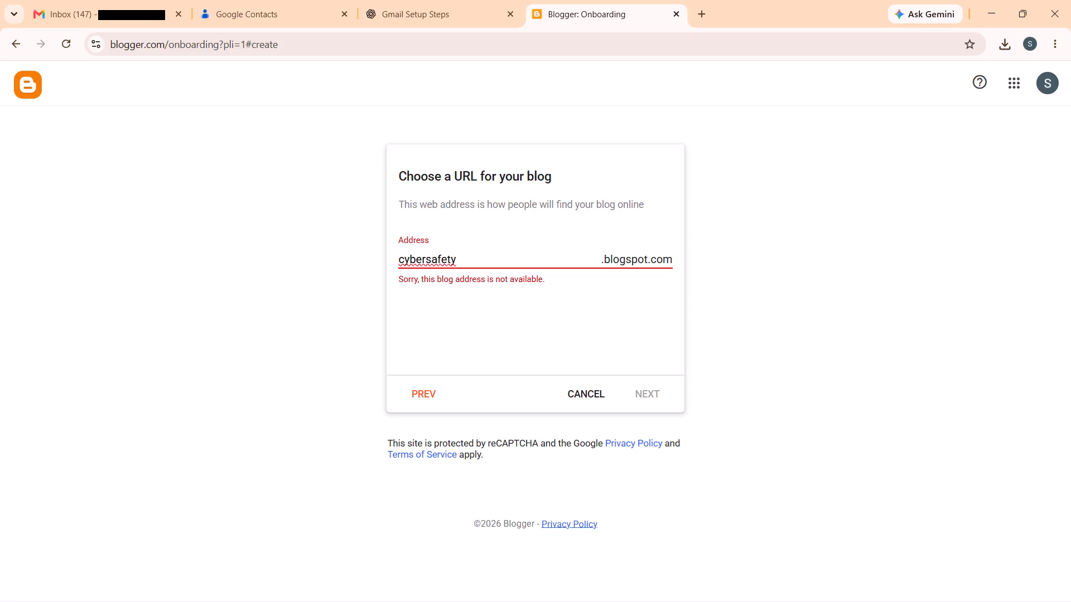
pyautogui.write('guide')
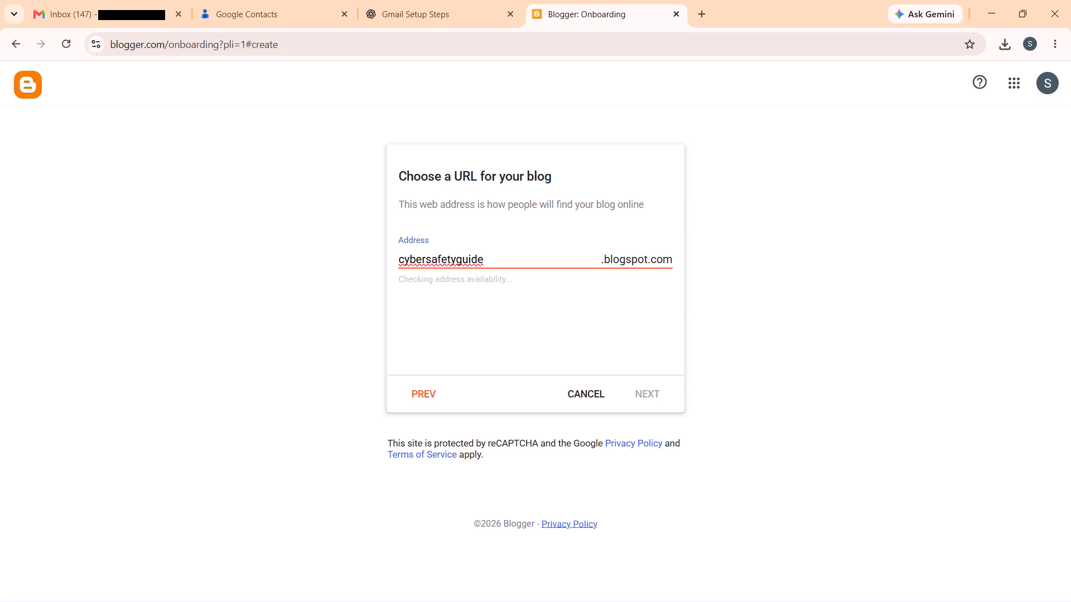
pyautogui.write('2026')
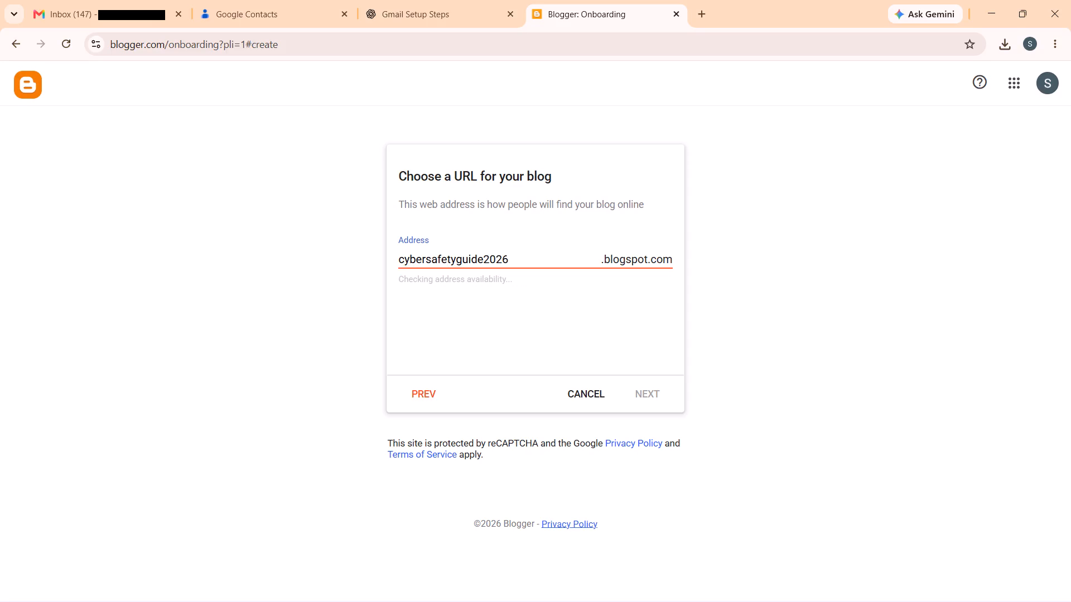
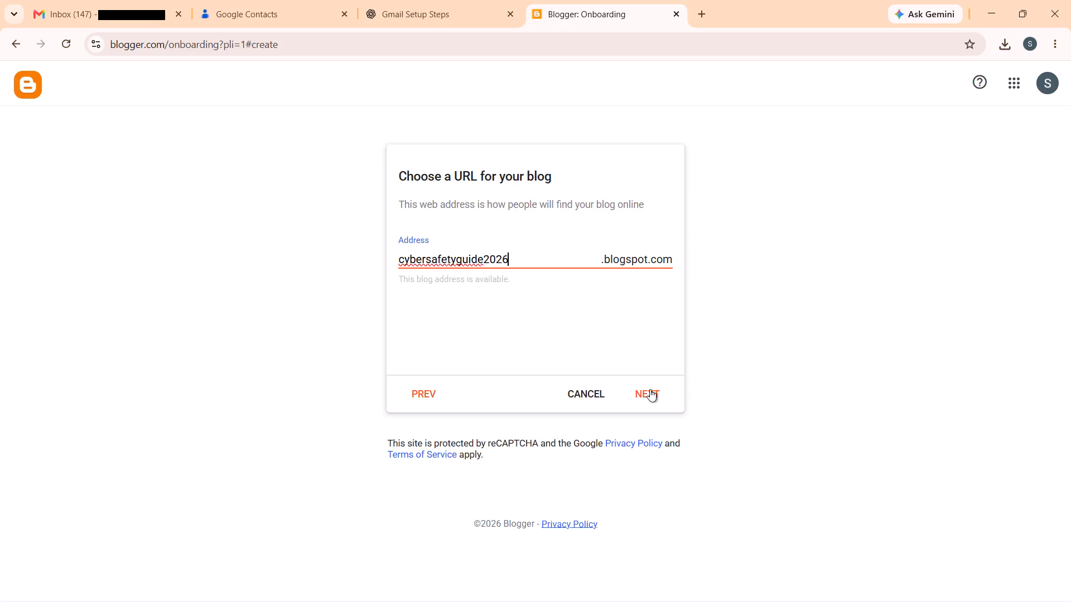
# Accept the blog address, set the display name to "Cyber Safety and Online Security", and finish creating the blog.
pyautogui.click(650, 389)
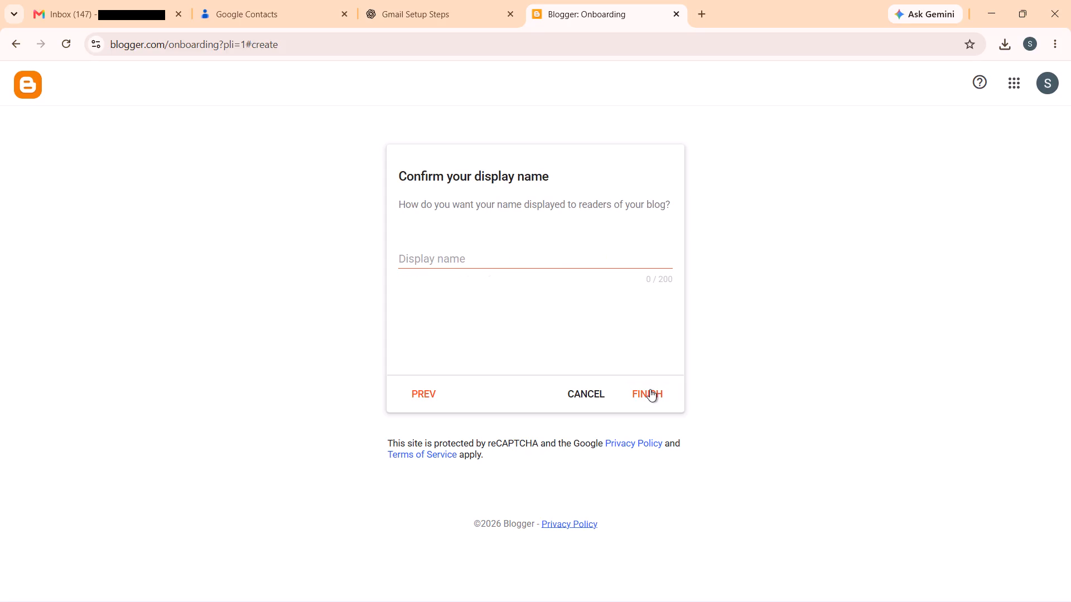
pyautogui.press('c')
pyautogui.write('yber safety')
pyautogui.click(540, 247)
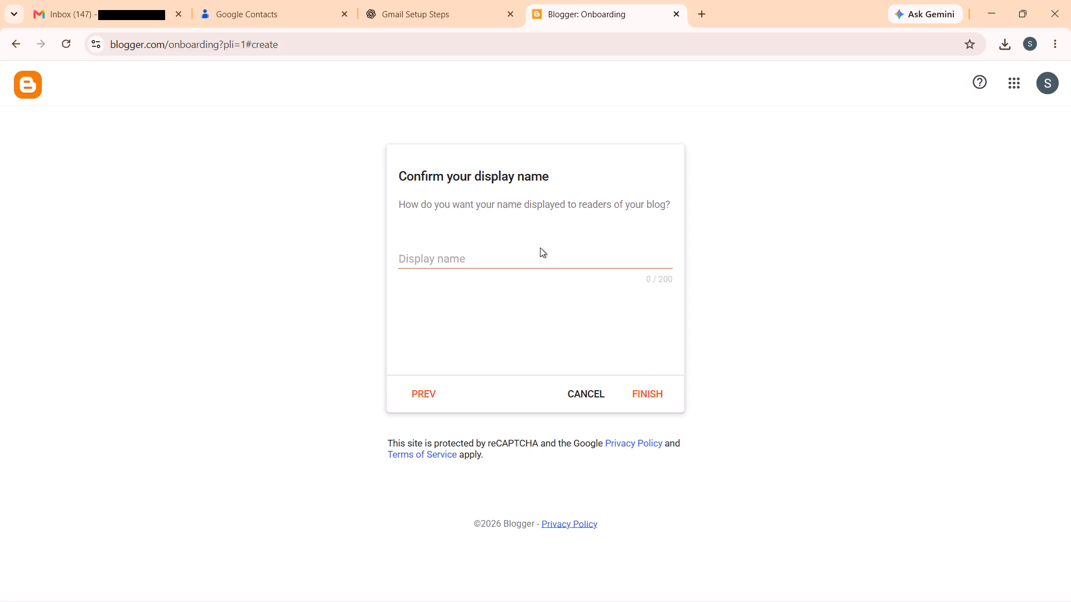
pyautogui.click(535, 255)
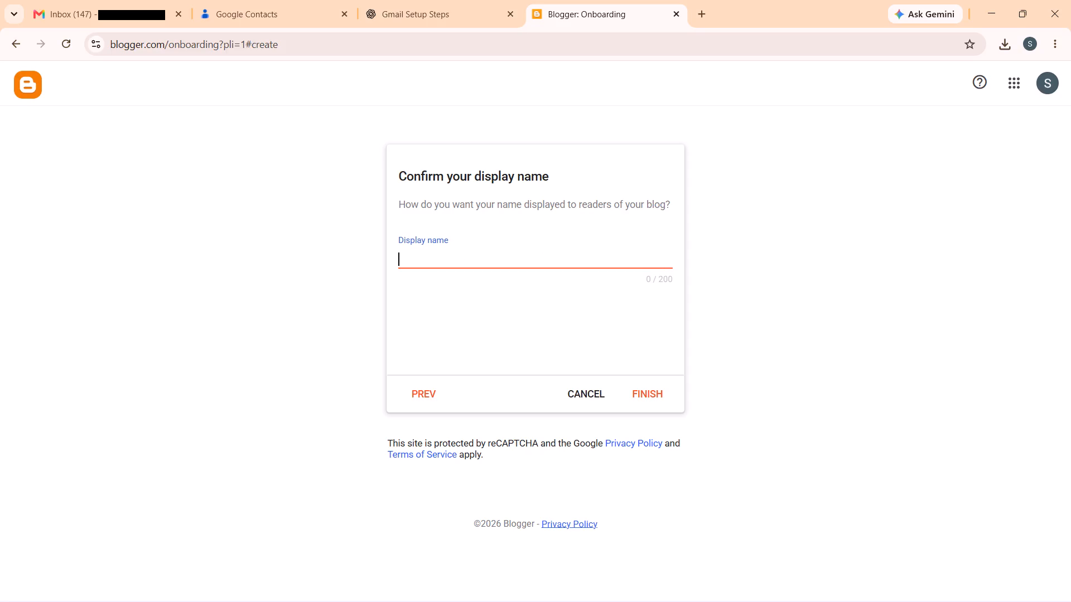
pyautogui.press('c')
pyautogui.write('yber')
pyautogui.press('space')
pyautogui.write('SA')
pyautogui.press('BackSpace')
pyautogui.press('a')
pyautogui.press('BackSpace')
pyautogui.write('afety')
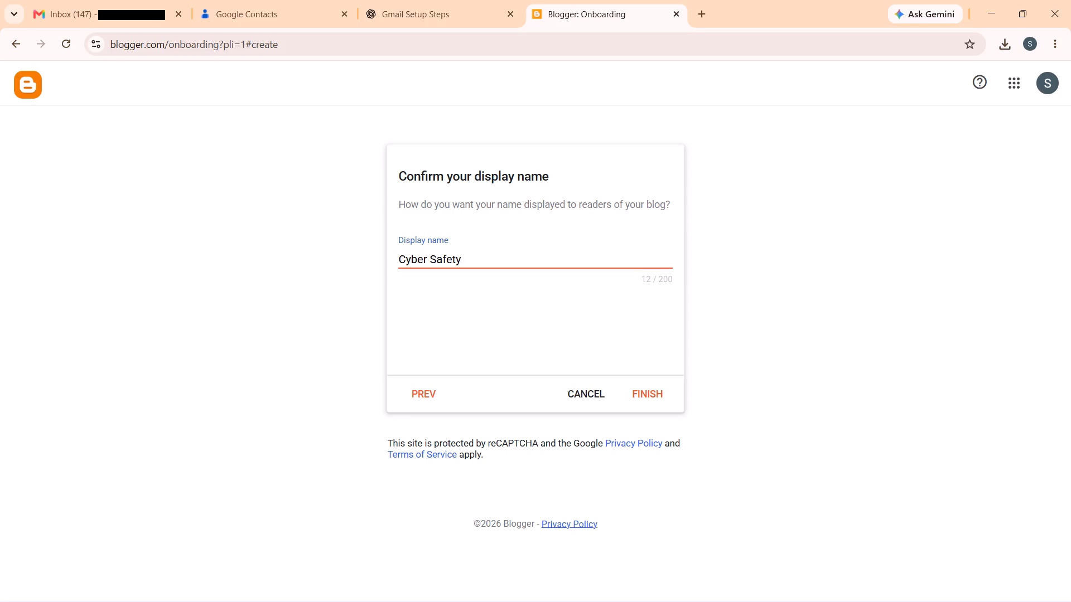
pyautogui.press('space')
pyautogui.write('and')
pyautogui.press('space')
pyautogui.press('o')
pyautogui.write('nline')
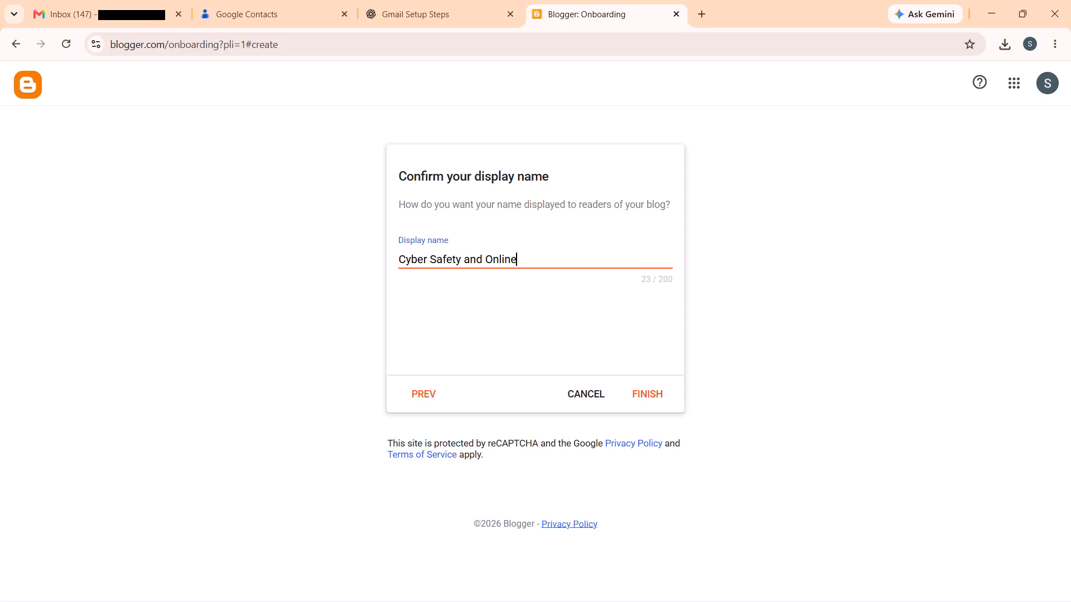
pyautogui.press('space')
pyautogui.press('s')
pyautogui.write('ecurity')
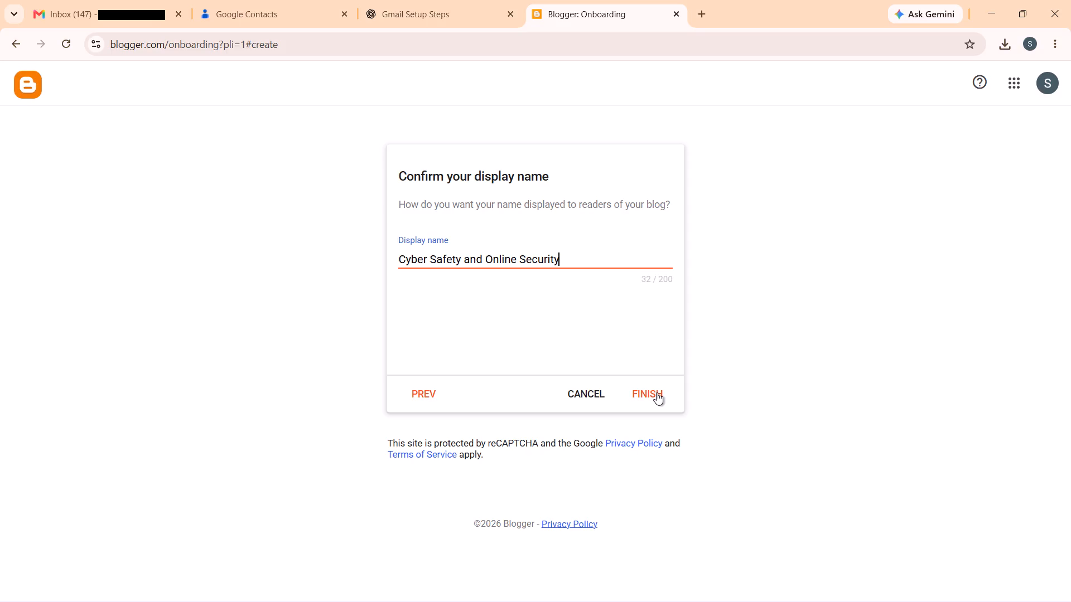
pyautogui.click(657, 392)
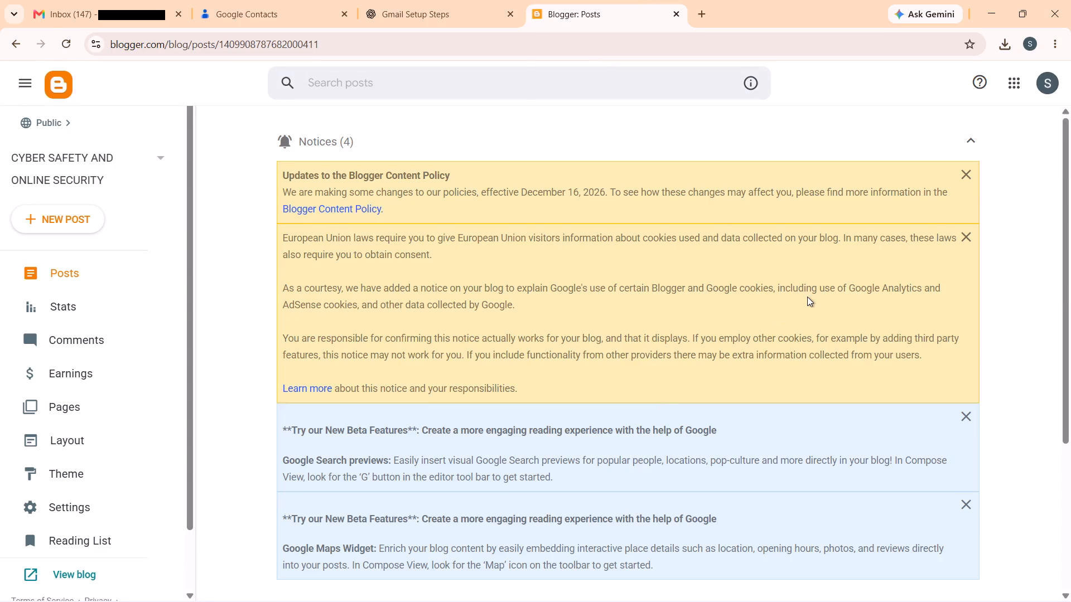
# Dismiss all the notices above the blog's post list.
pyautogui.click(965, 172)
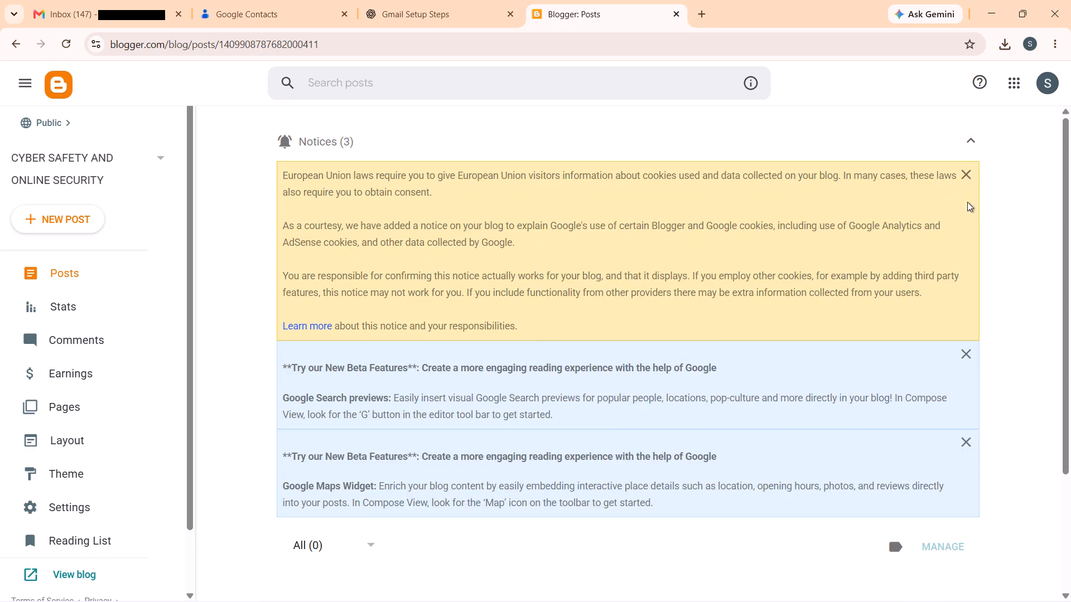
pyautogui.click(966, 172)
pyautogui.click(964, 173)
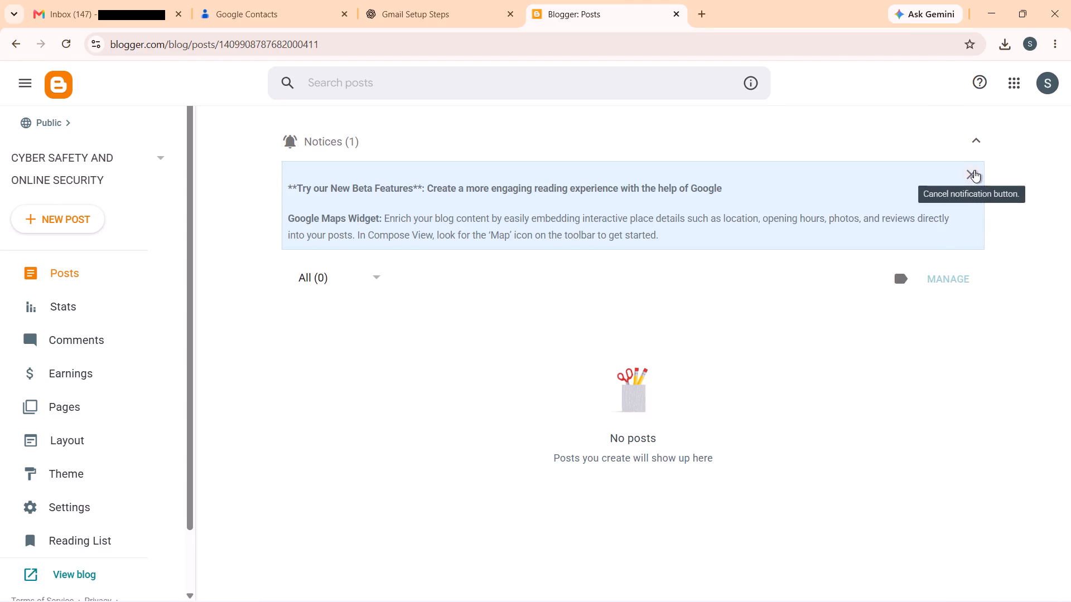
pyautogui.click(974, 170)
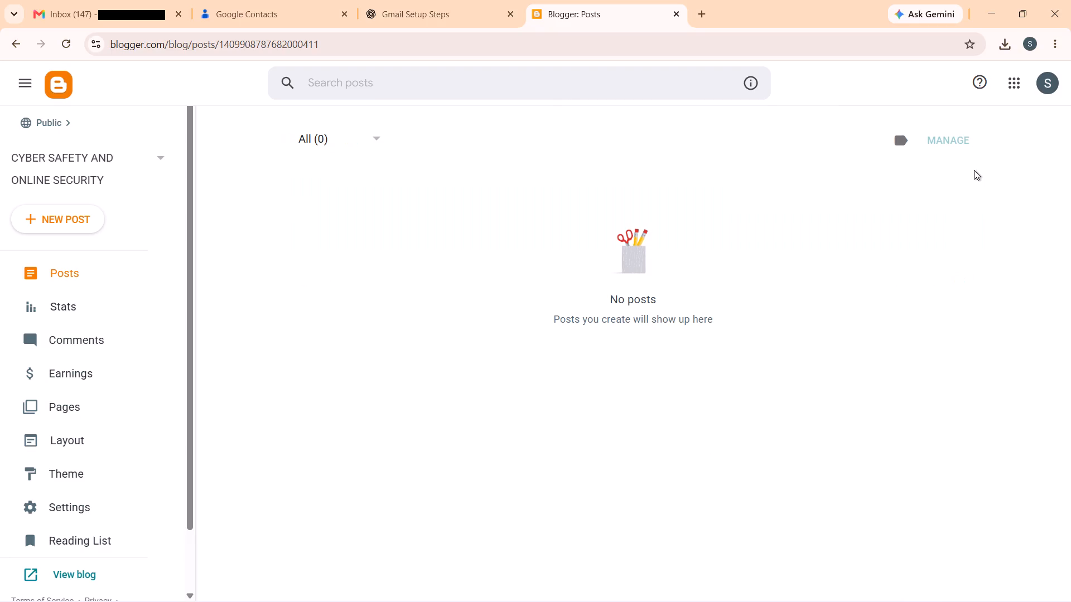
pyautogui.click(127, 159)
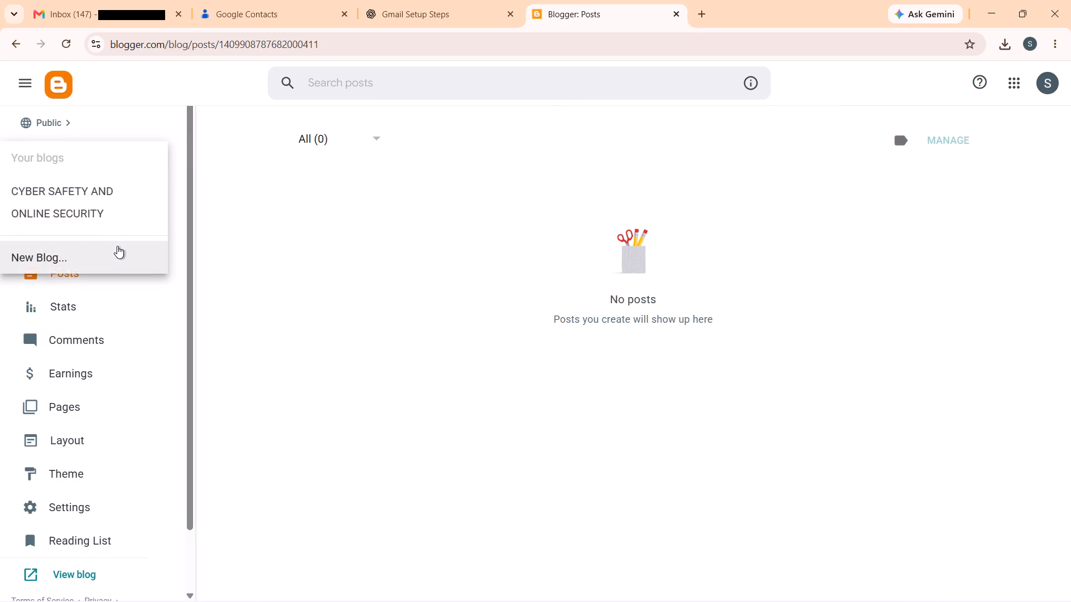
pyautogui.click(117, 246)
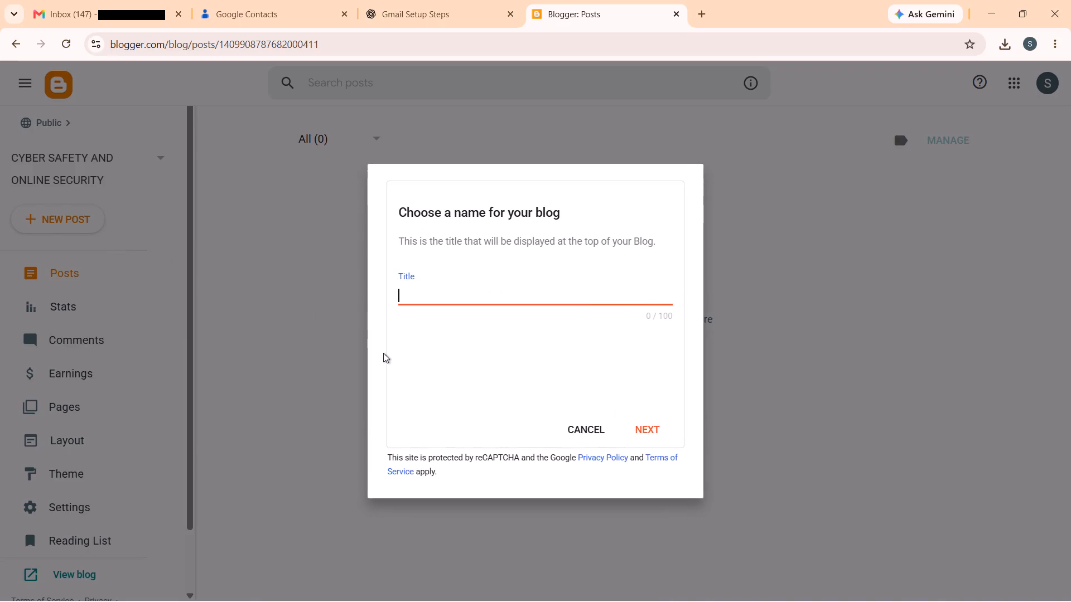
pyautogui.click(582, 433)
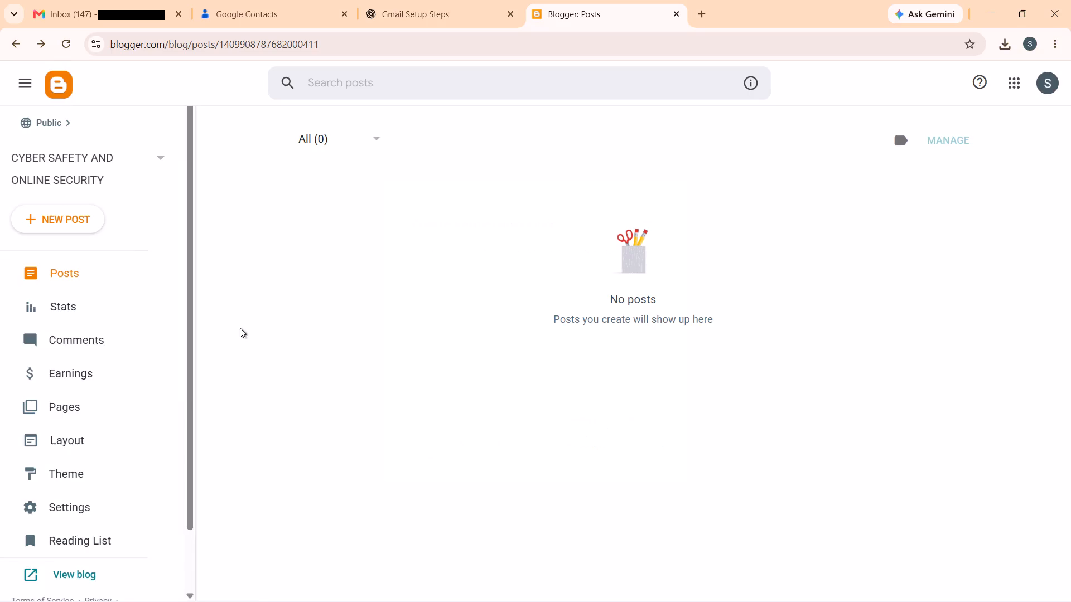
# Create a new post in the CYBER SAFETY AND ONLINE SECURITY blog.
pyautogui.click(68, 222)
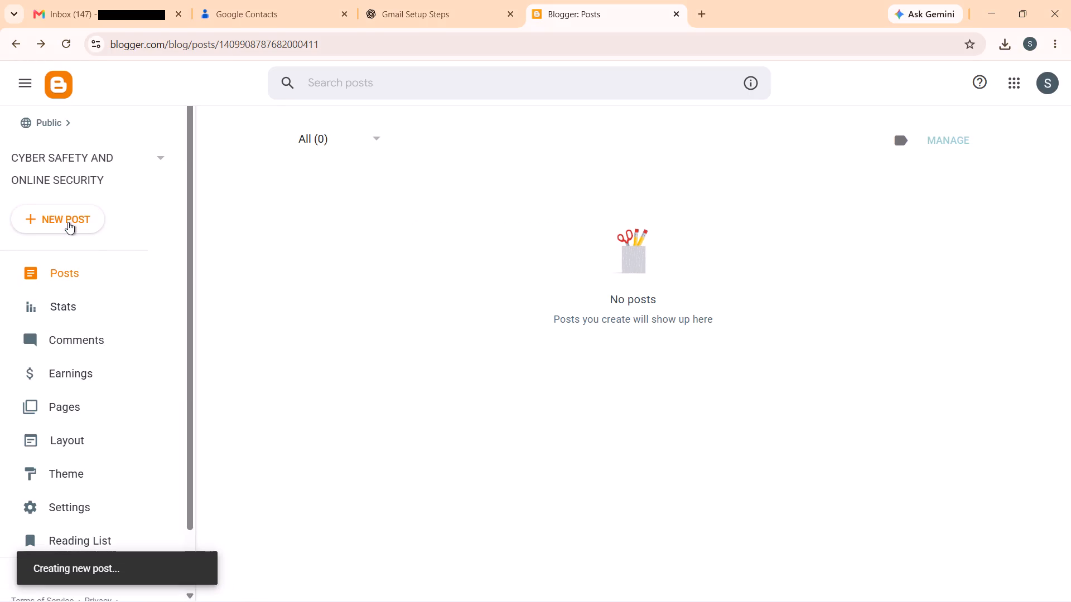
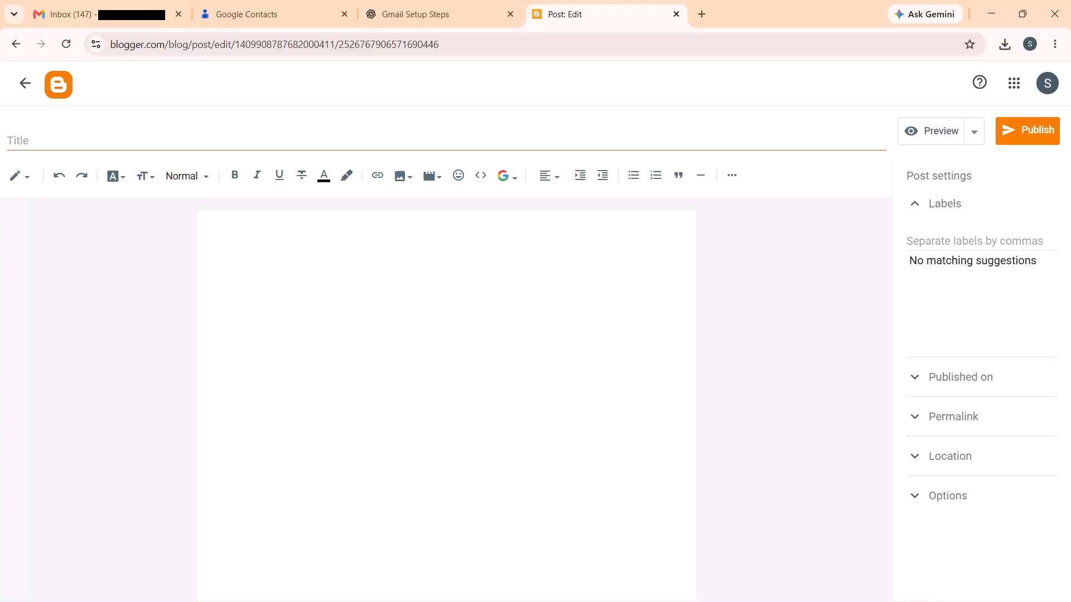
# Write "Cyber safety and online security" on the second line of the post body.
pyautogui.press('m')
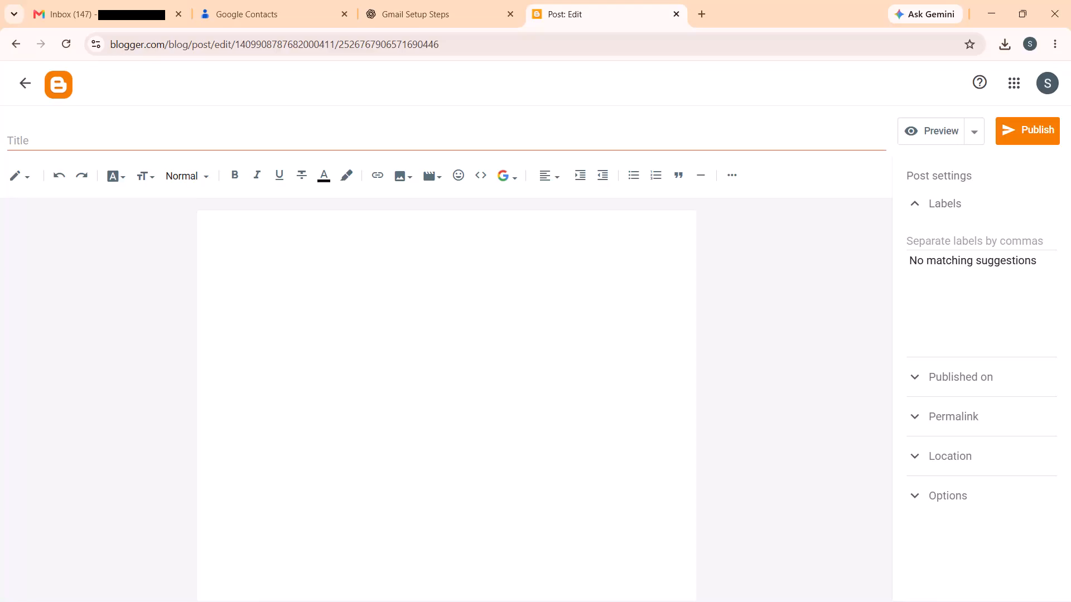
pyautogui.click(237, 292)
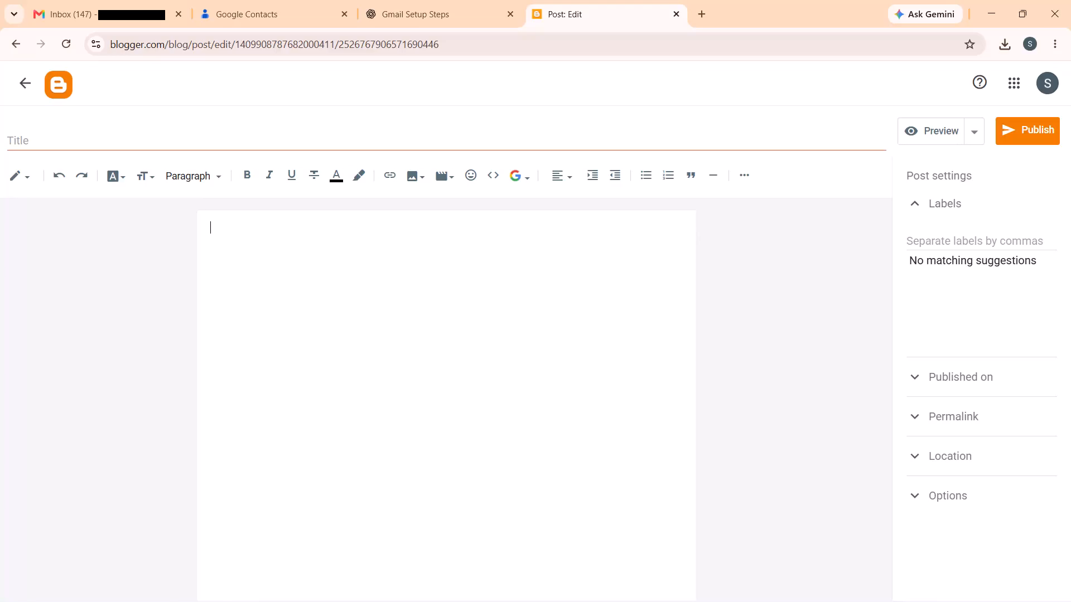
pyautogui.press('Return')
pyautogui.press('c')
pyautogui.write('yber')
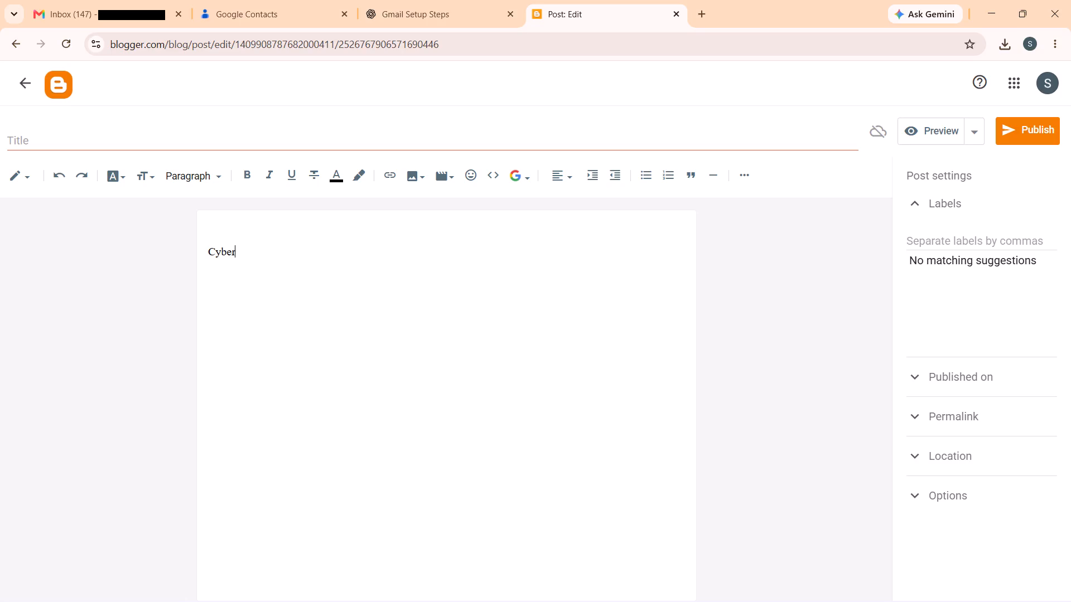
pyautogui.press('space')
pyautogui.write('saf')
pyautogui.write('ety')
pyautogui.press('space')
pyautogui.write('and')
pyautogui.press('space')
pyautogui.press('i')
pyautogui.press('BackSpace')
pyautogui.write('online')
pyautogui.press('space')
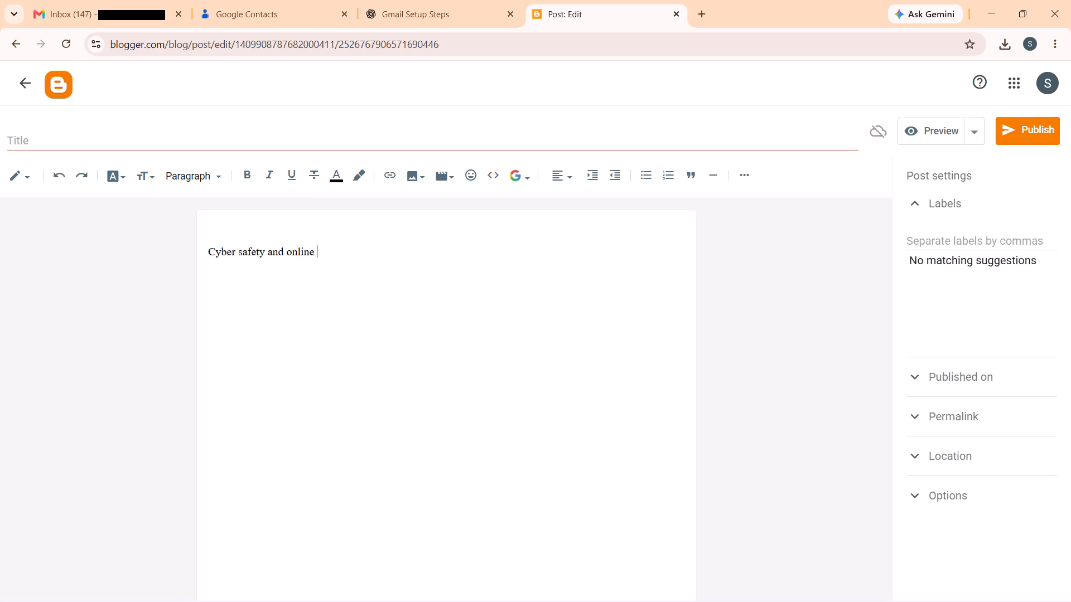
pyautogui.write('security')
# Add a space and ":-" after "security", removing the surplus colons.
pyautogui.press('space')
pyautogui.hotkey('shift', ':')
pyautogui.hotkey('shift', ':')
pyautogui.hotkey('shift', ':')
pyautogui.hotkey('shift', ':')
pyautogui.hotkey('shift', ':')
pyautogui.hotkey('shift', ':')
pyautogui.hotkey('shift', ':')
pyautogui.hotkey('shift', ':')
pyautogui.hotkey('shift', ':')
pyautogui.hotkey('shift', ':')
pyautogui.hotkey('shift', ':')
pyautogui.hotkey('shift', ':')
pyautogui.hotkey('shift', ':')
pyautogui.hotkey('shift', ':')
pyautogui.hotkey('shift', ':')
pyautogui.hotkey('shift', ':')
pyautogui.hotkey('shift', ':')
pyautogui.hotkey('shift', ':')
pyautogui.hotkey('shift', ':')
pyautogui.hotkey('shift', ':')
pyautogui.press('BackSpace')
pyautogui.press('BackSpace')
pyautogui.press('BackSpace')
pyautogui.press('BackSpace')
pyautogui.press('BackSpace')
pyautogui.press('BackSpace')
pyautogui.press('BackSpace')
pyautogui.press('BackSpace')
pyautogui.press('BackSpace')
pyautogui.press('BackSpace')
pyautogui.press('BackSpace')
pyautogui.press('BackSpace')
pyautogui.press('BackSpace')
pyautogui.press('BackSpace')
pyautogui.press('BackSpace')
pyautogui.press('BackSpace')
pyautogui.press('BackSpace')
pyautogui.press('BackSpace')
pyautogui.press('BackSpace')
pyautogui.press('BackSpace')
pyautogui.press('BackSpace')
pyautogui.press('BackSpace')
pyautogui.press('BackSpace')
pyautogui.press('BackSpace')
pyautogui.press('BackSpace')
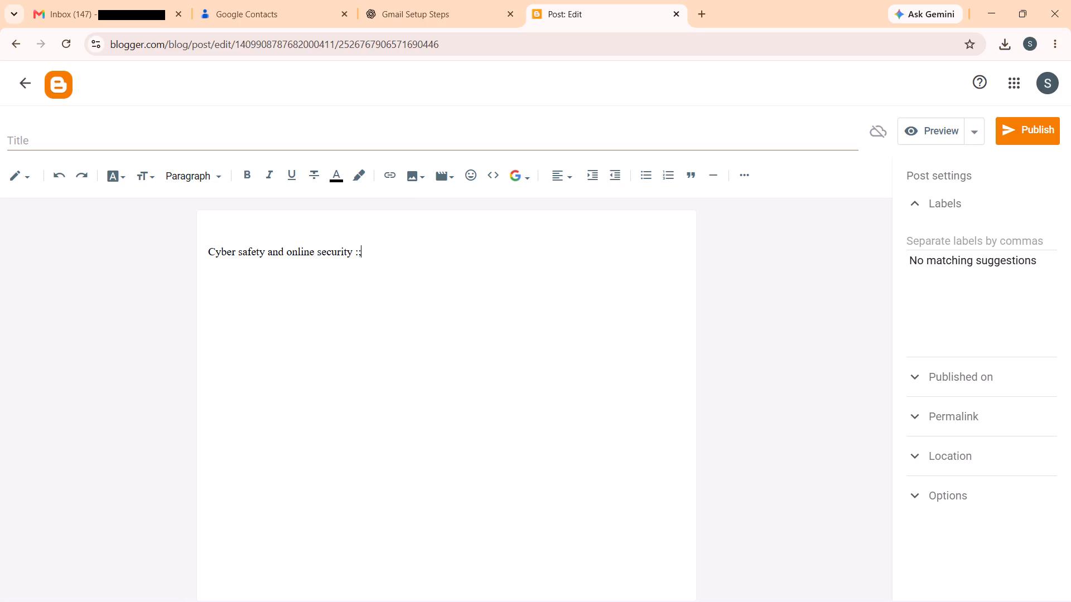
pyautogui.press('BackSpace')
pyautogui.write('-')
pyautogui.press('space')
# Continue the line with "Stay Safe in the Digital World", capitalising Stay, Safe, Digital and World.
pyautogui.write('sa')
pyautogui.press('BackSpace')
pyautogui.press('BackSpace')
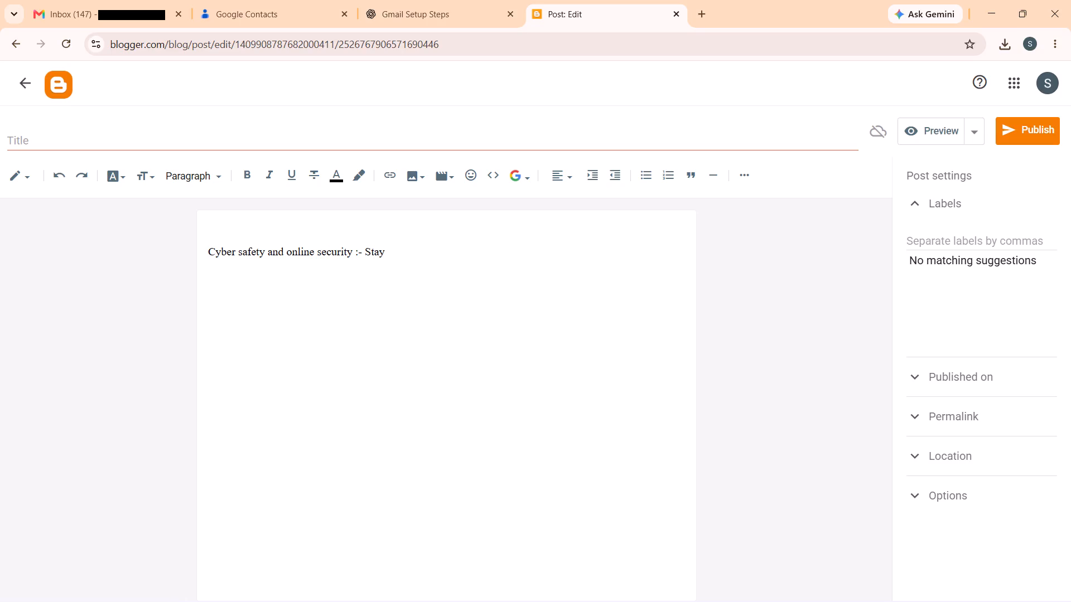
pyautogui.press('space')
pyautogui.write('sa')
pyautogui.press('BackSpace')
pyautogui.press('BackSpace')
pyautogui.press('a')
pyautogui.write('fe')
pyautogui.press('space')
pyautogui.write('in the')
pyautogui.press('space')
pyautogui.press('d')
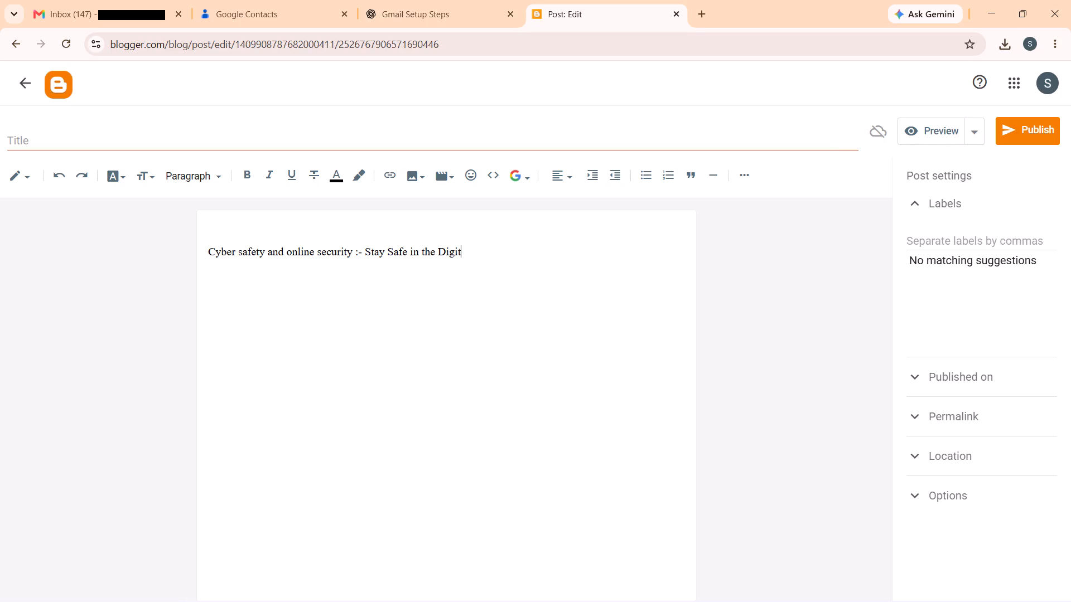
pyautogui.press('space')
pyautogui.write('orld')
pyautogui.press('space')
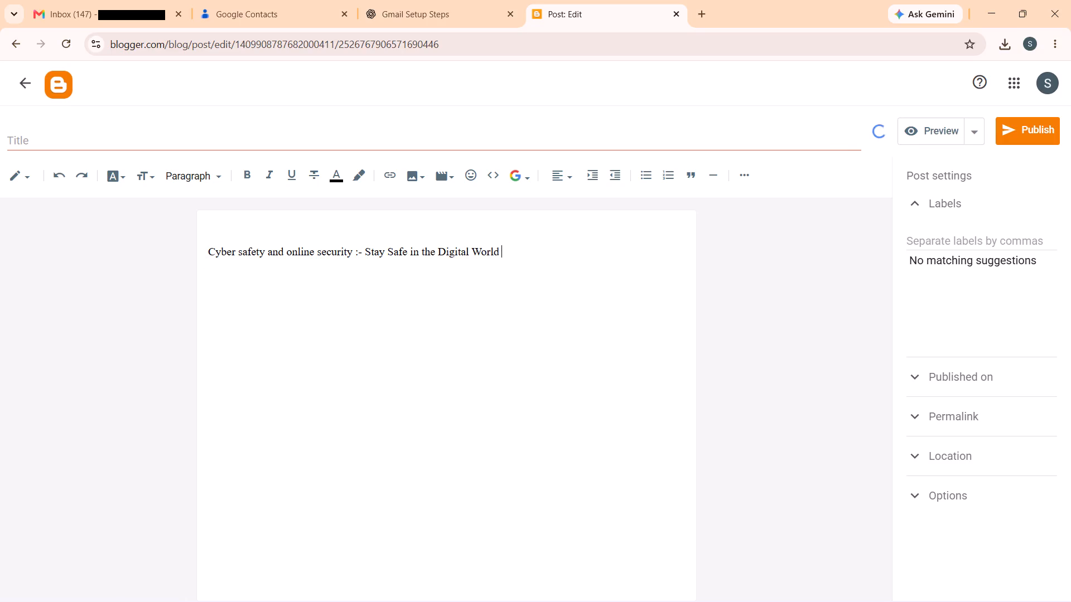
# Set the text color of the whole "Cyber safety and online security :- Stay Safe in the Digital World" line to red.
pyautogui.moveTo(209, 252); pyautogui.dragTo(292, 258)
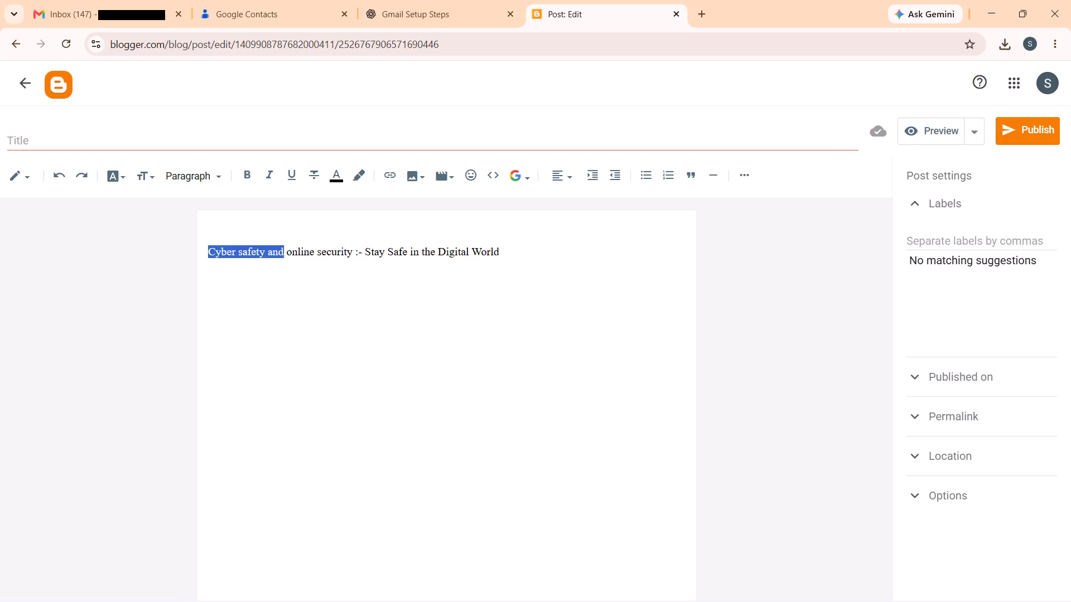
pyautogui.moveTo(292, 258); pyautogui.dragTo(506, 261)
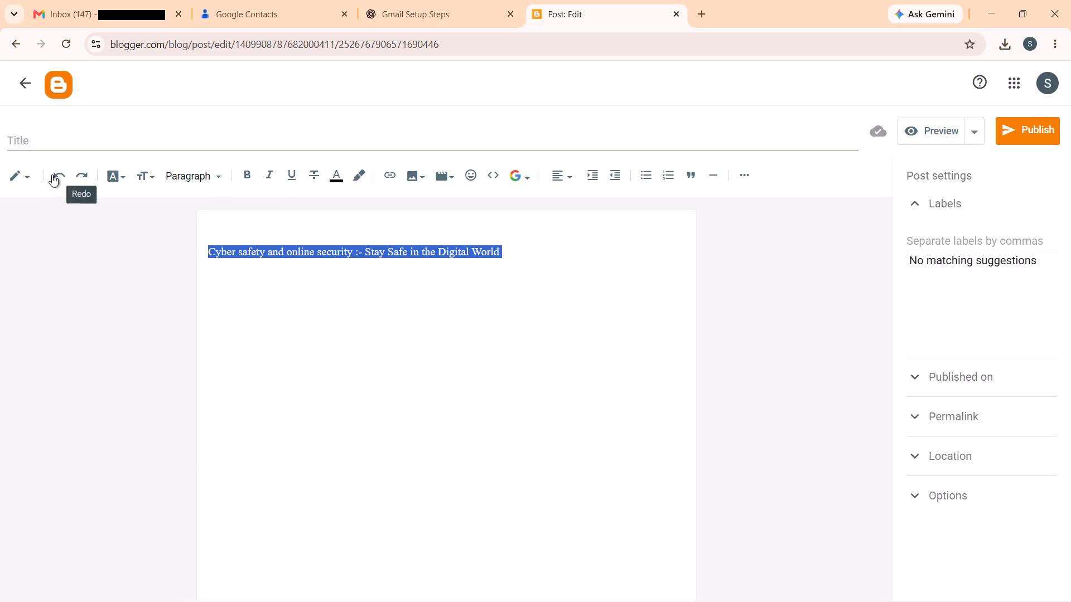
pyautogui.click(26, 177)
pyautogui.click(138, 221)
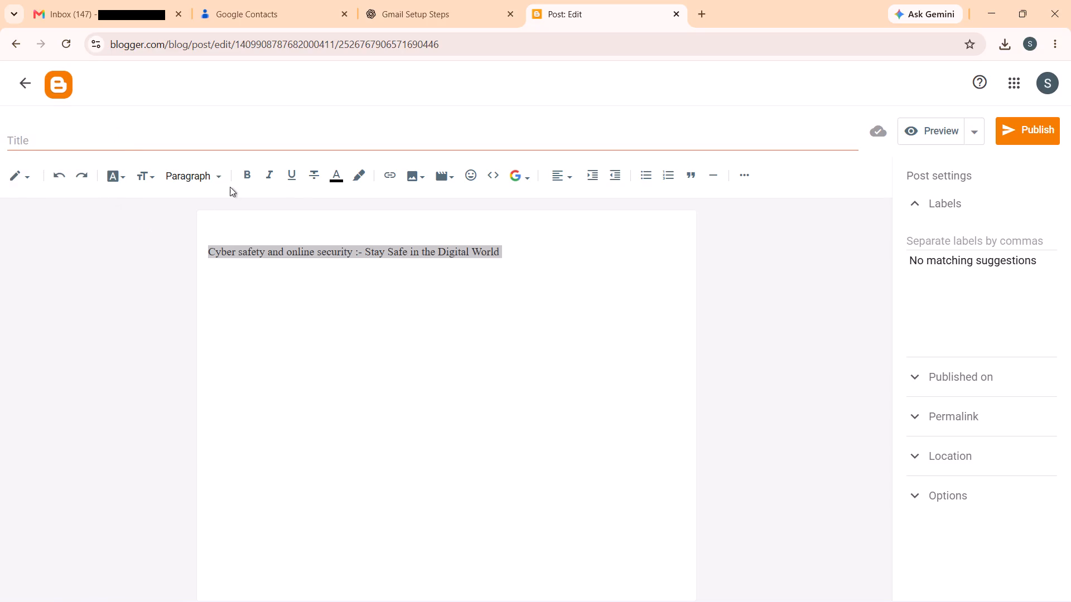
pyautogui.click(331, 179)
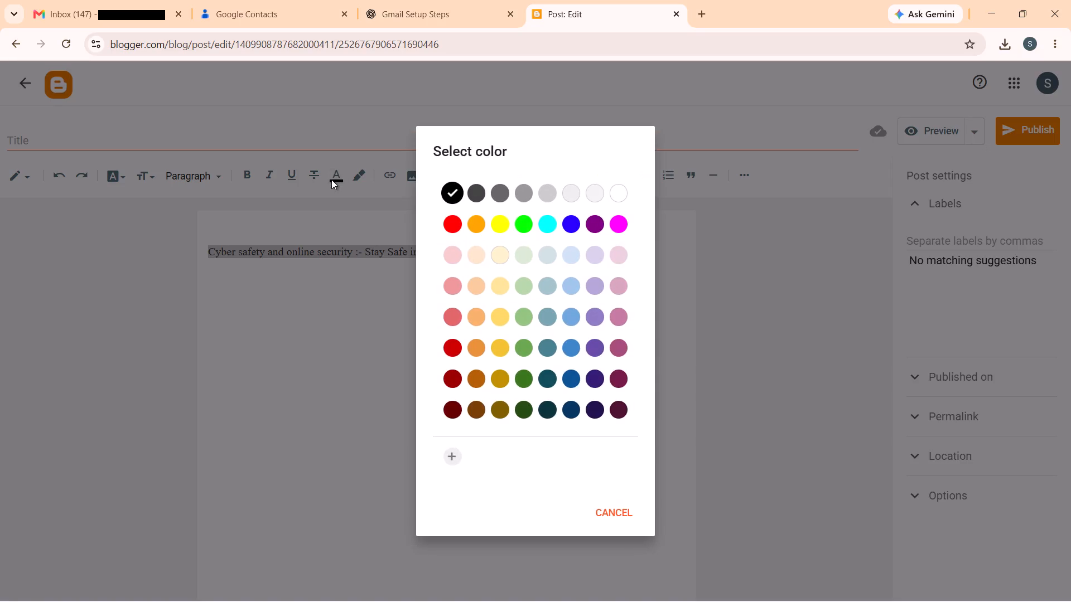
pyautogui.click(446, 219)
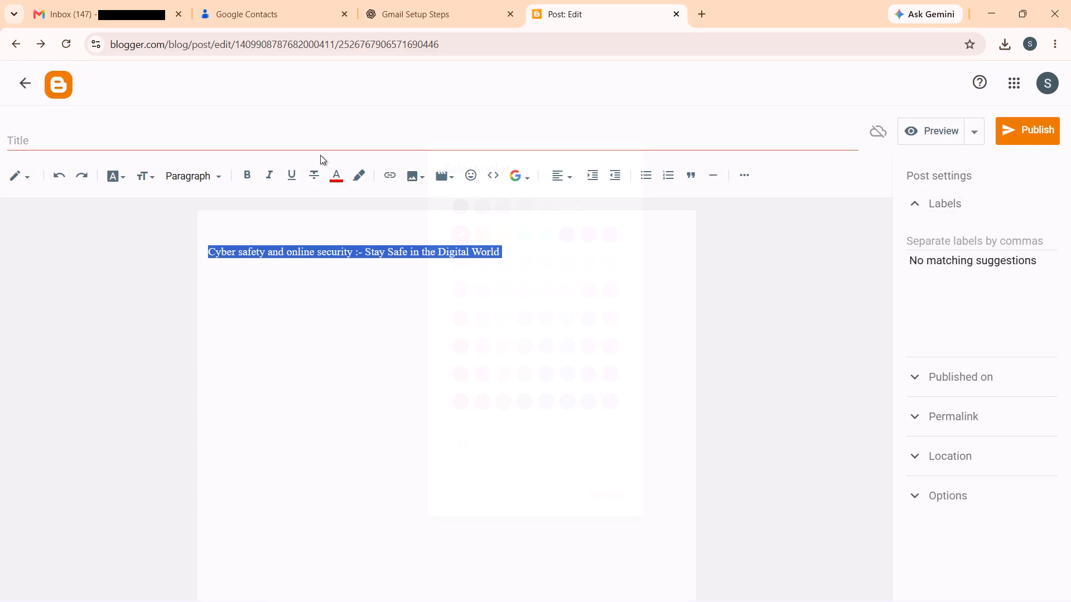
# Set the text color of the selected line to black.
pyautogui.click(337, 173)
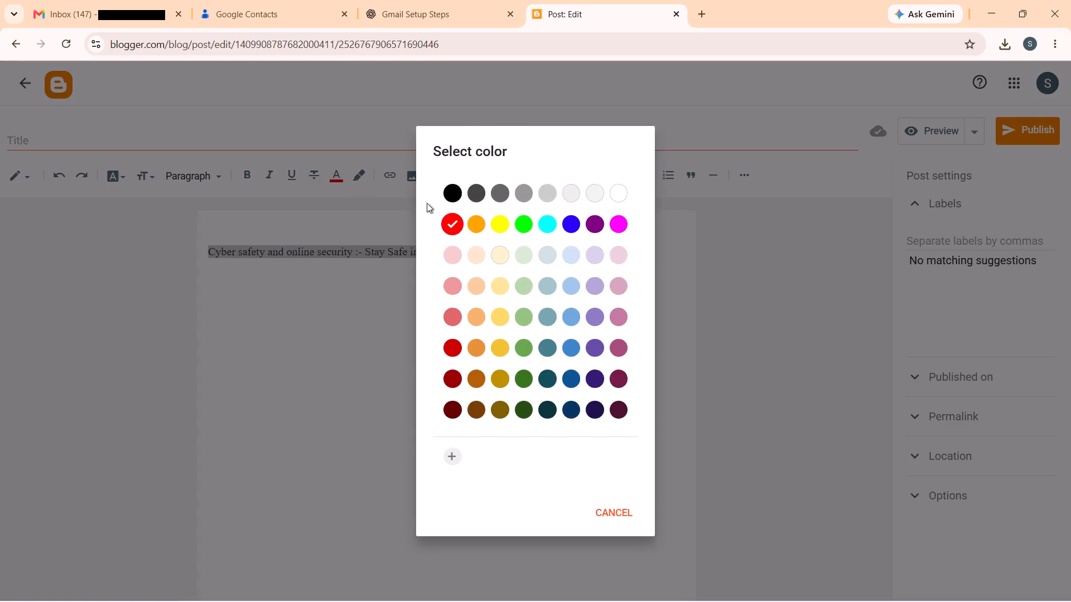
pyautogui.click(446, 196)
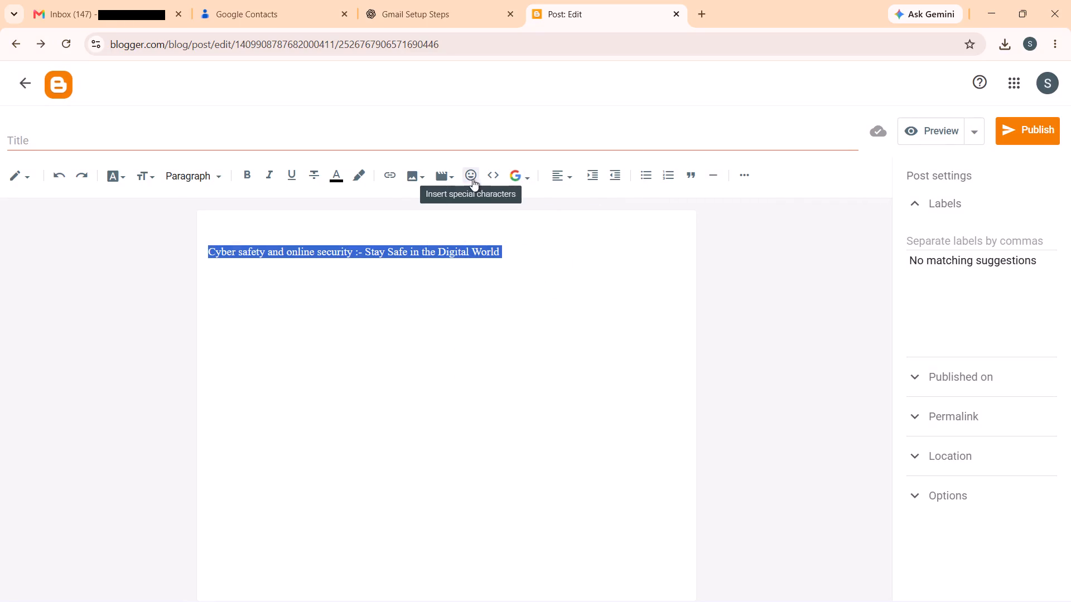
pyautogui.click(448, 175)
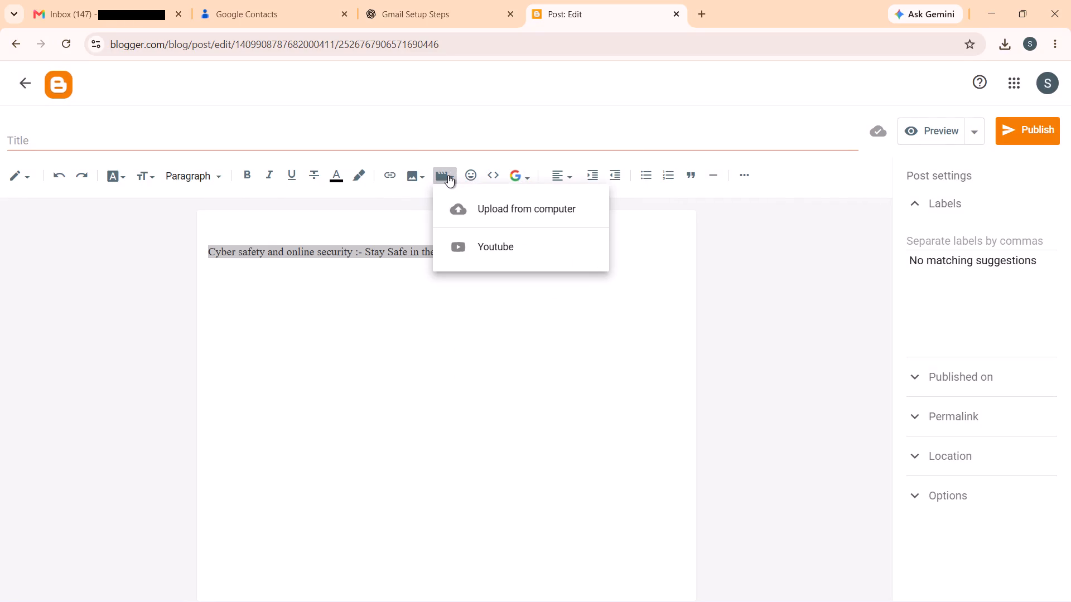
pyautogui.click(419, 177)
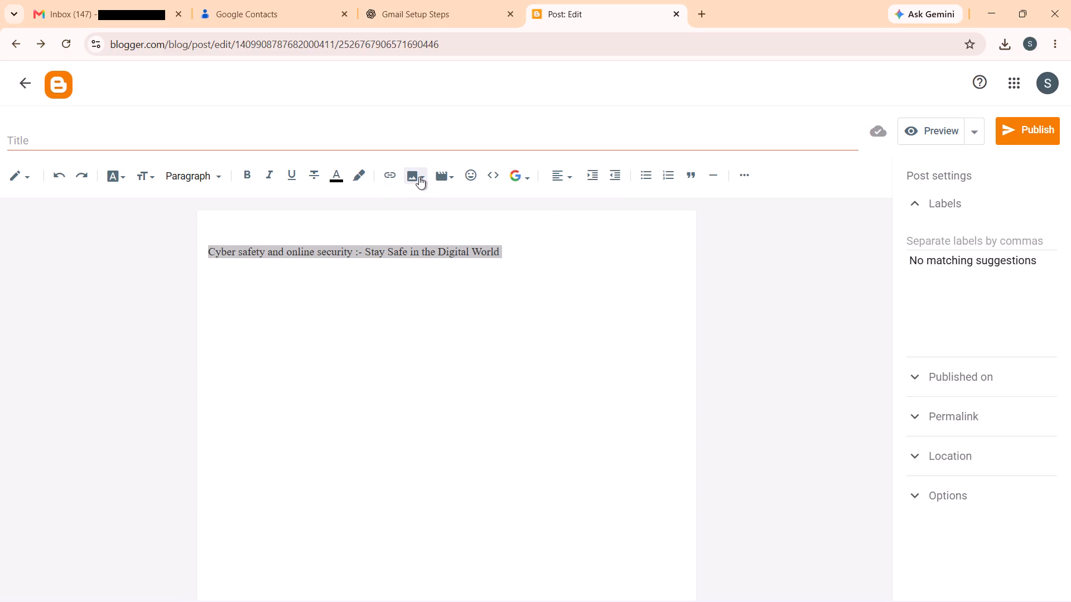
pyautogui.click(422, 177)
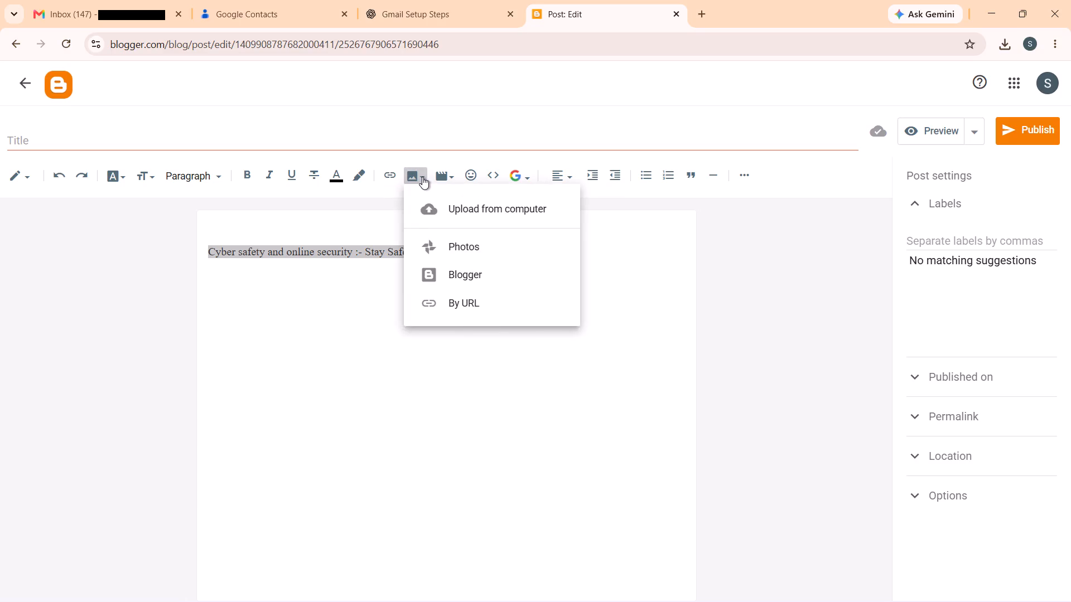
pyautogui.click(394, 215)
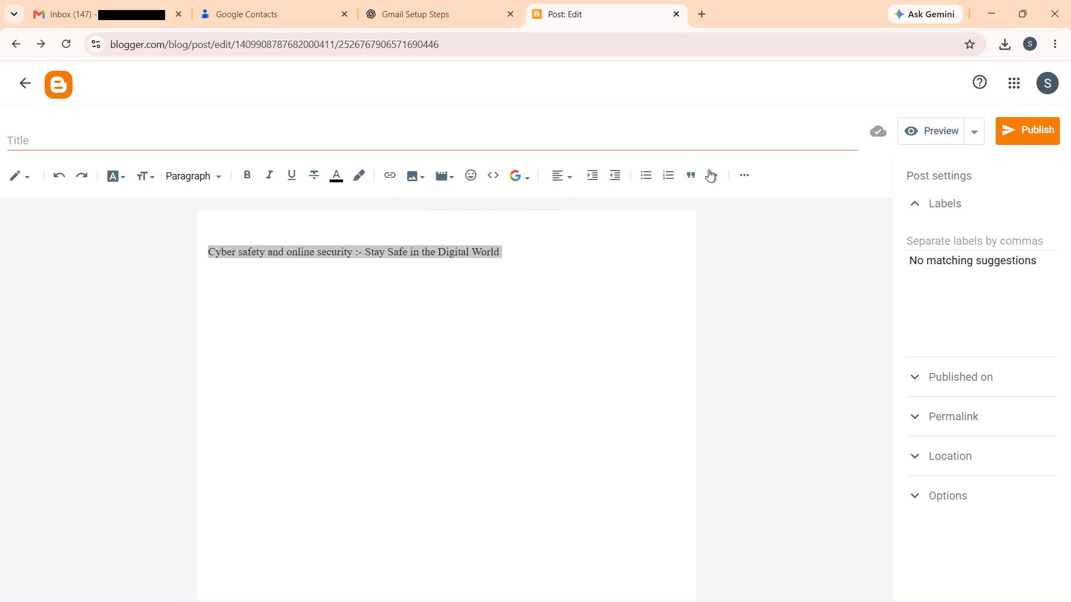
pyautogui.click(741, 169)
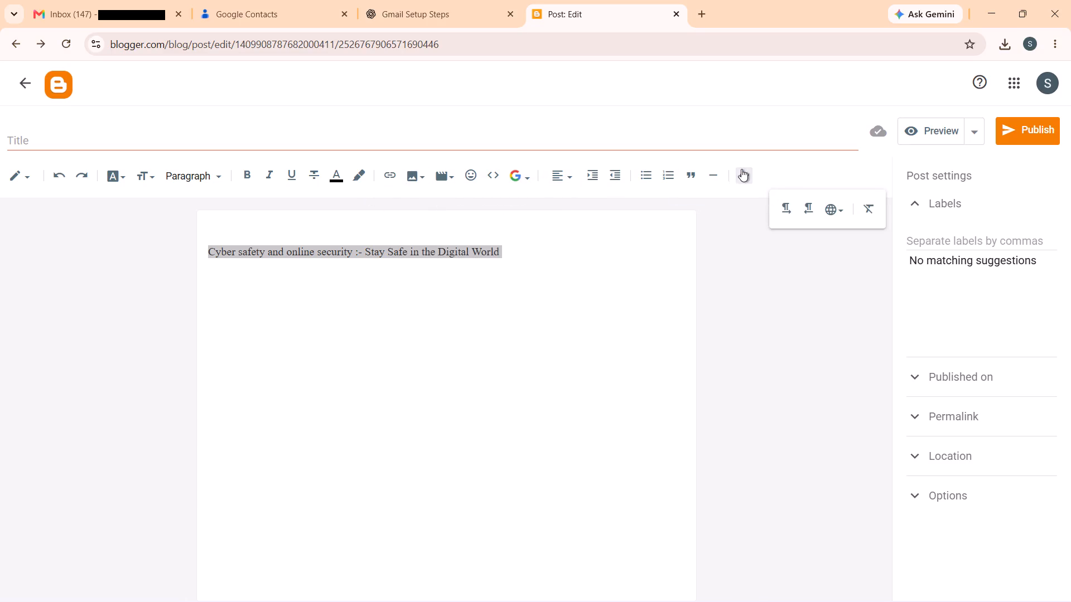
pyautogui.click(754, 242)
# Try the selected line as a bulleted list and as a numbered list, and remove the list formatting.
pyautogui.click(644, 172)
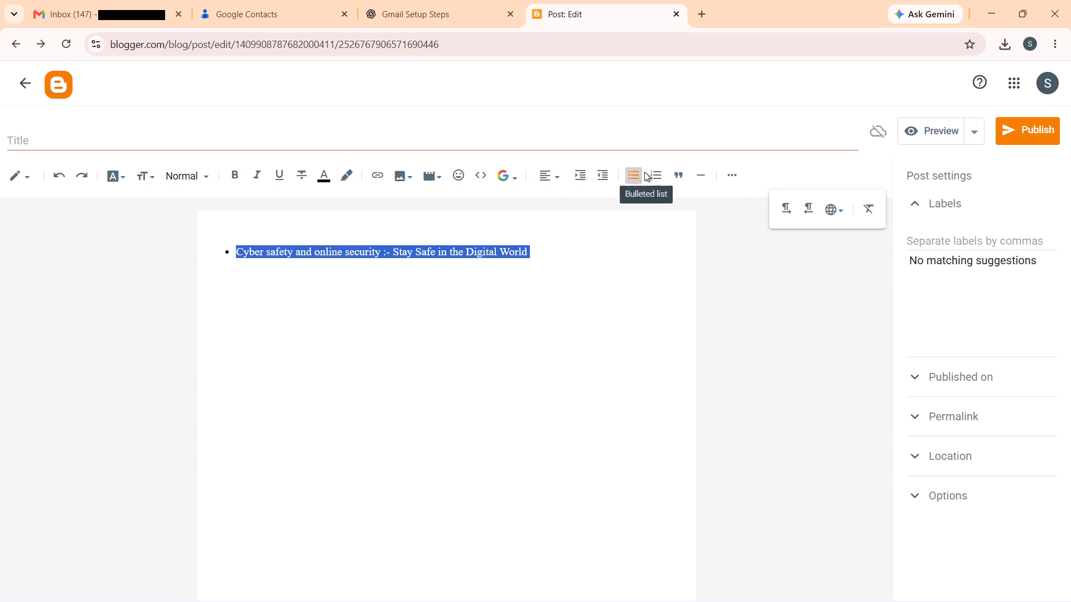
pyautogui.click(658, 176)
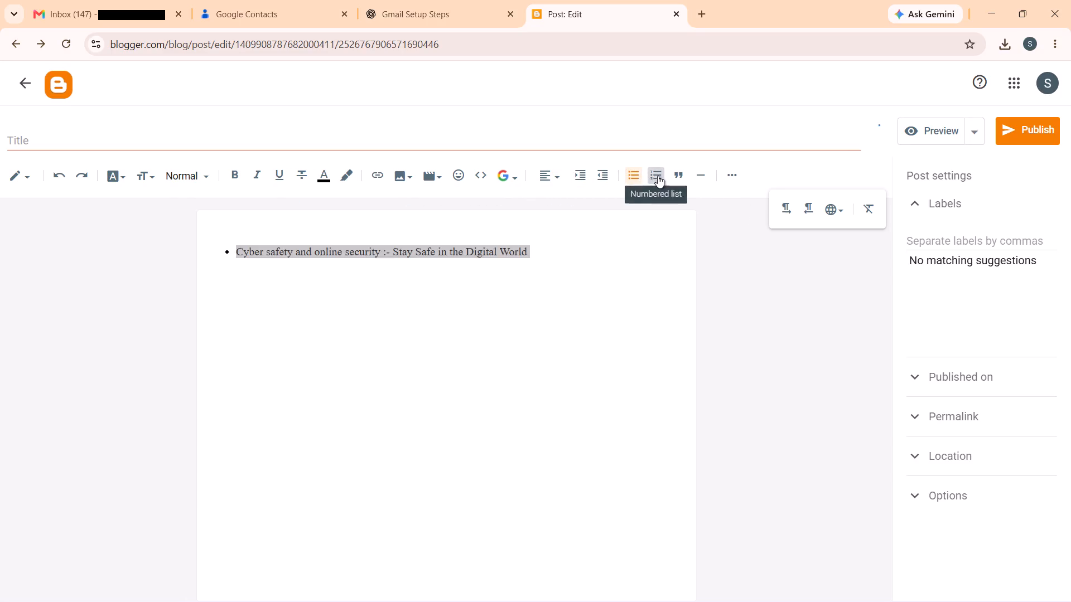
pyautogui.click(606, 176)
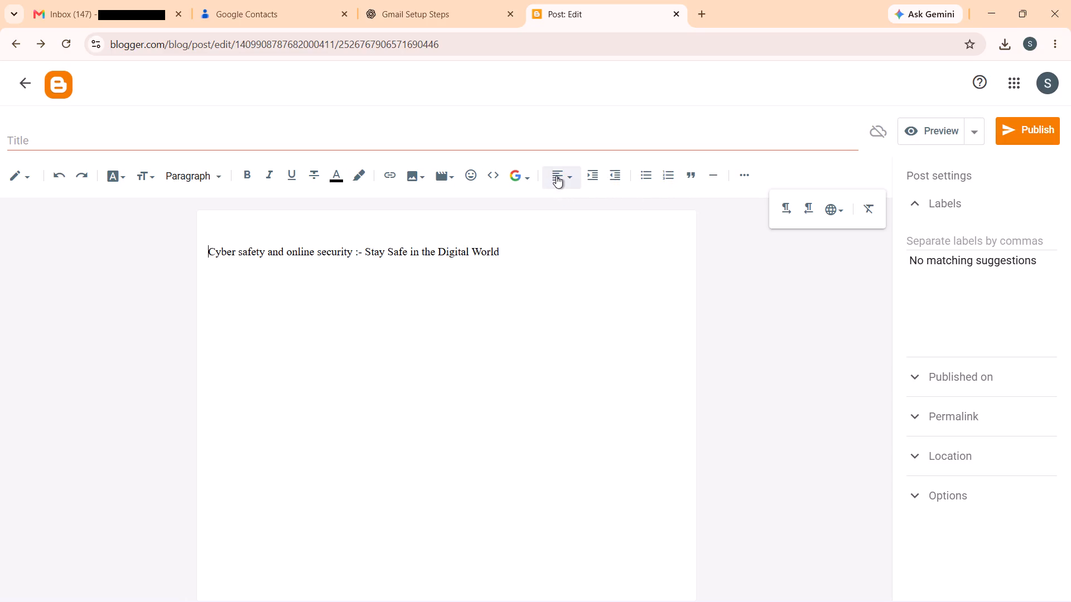
# Center-align the "Cyber safety and online security :- Stay Safe in the Digital World" line.
pyautogui.click(558, 176)
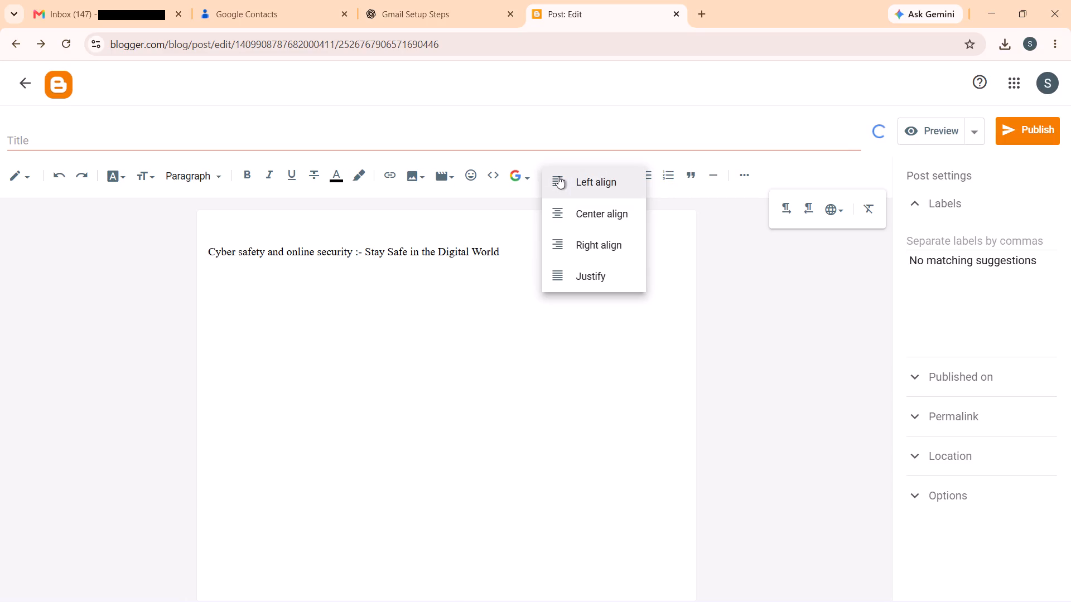
pyautogui.click(579, 212)
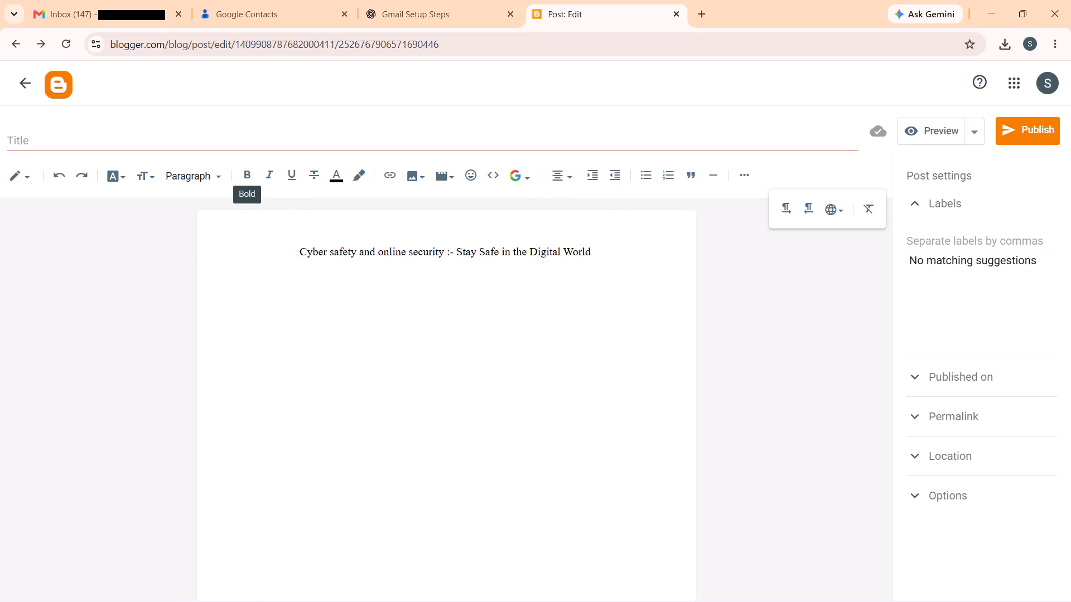
# Enlarge the text of the whole centered line, trying Medium first and settling on the Large font size.
pyautogui.moveTo(300, 249); pyautogui.dragTo(404, 260)
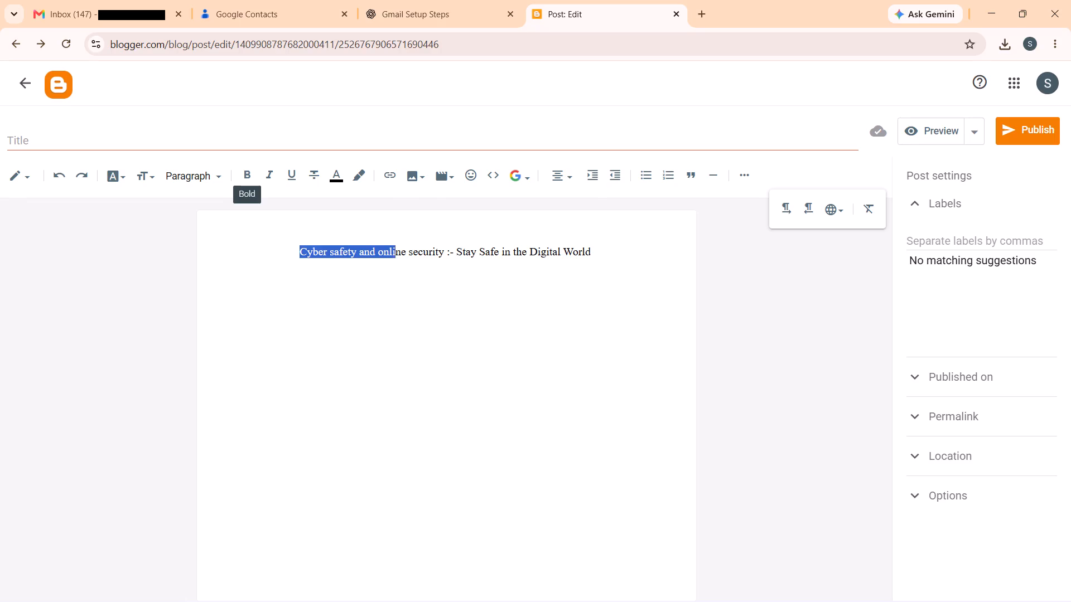
pyautogui.moveTo(404, 260); pyautogui.dragTo(624, 273)
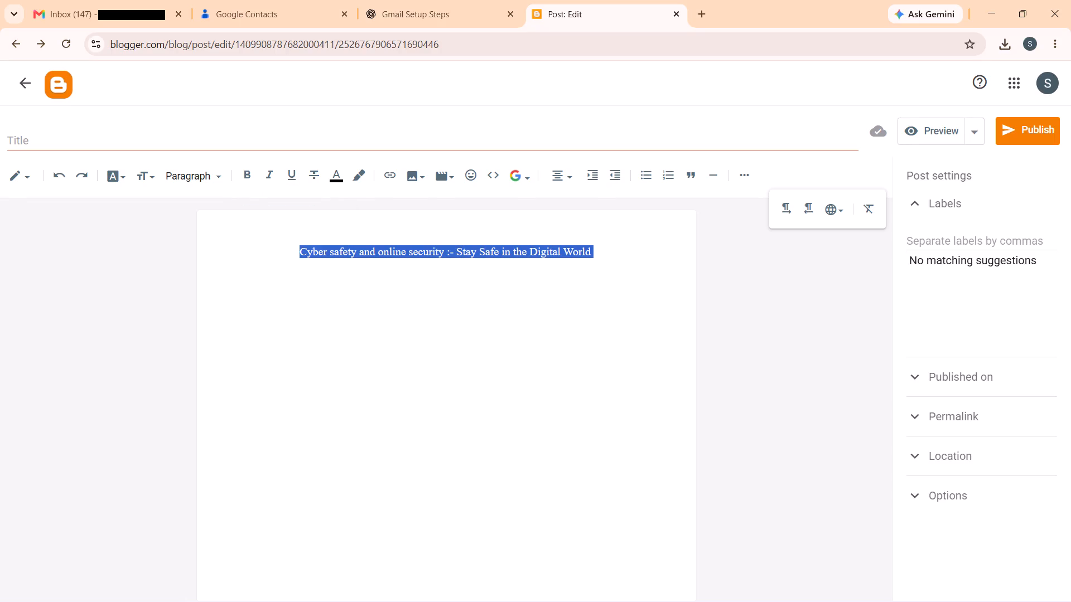
pyautogui.click(127, 176)
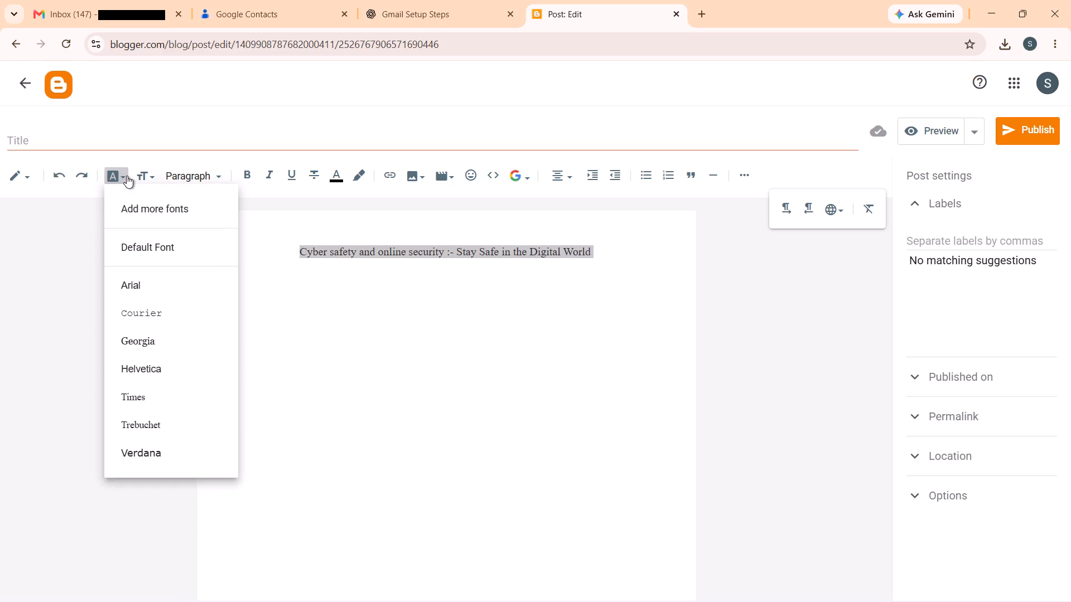
pyautogui.click(147, 174)
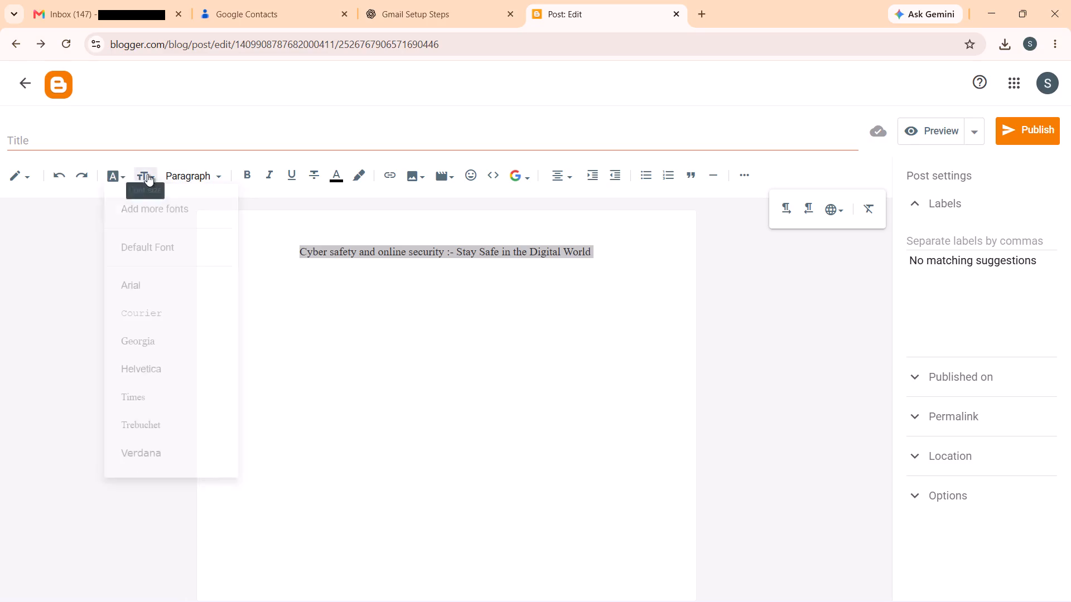
pyautogui.click(147, 174)
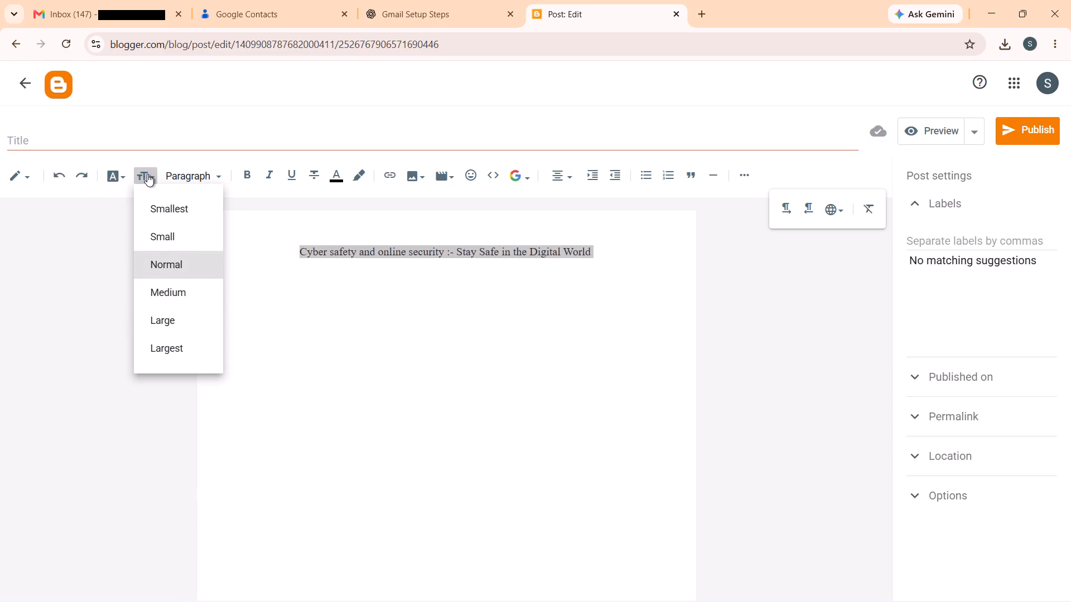
pyautogui.click(161, 295)
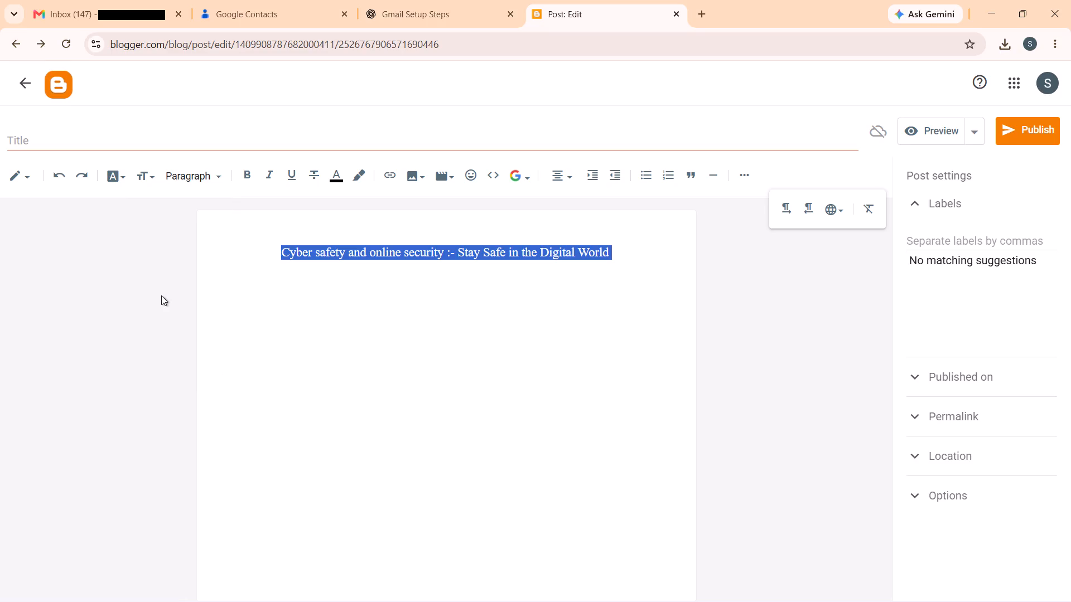
pyautogui.click(137, 178)
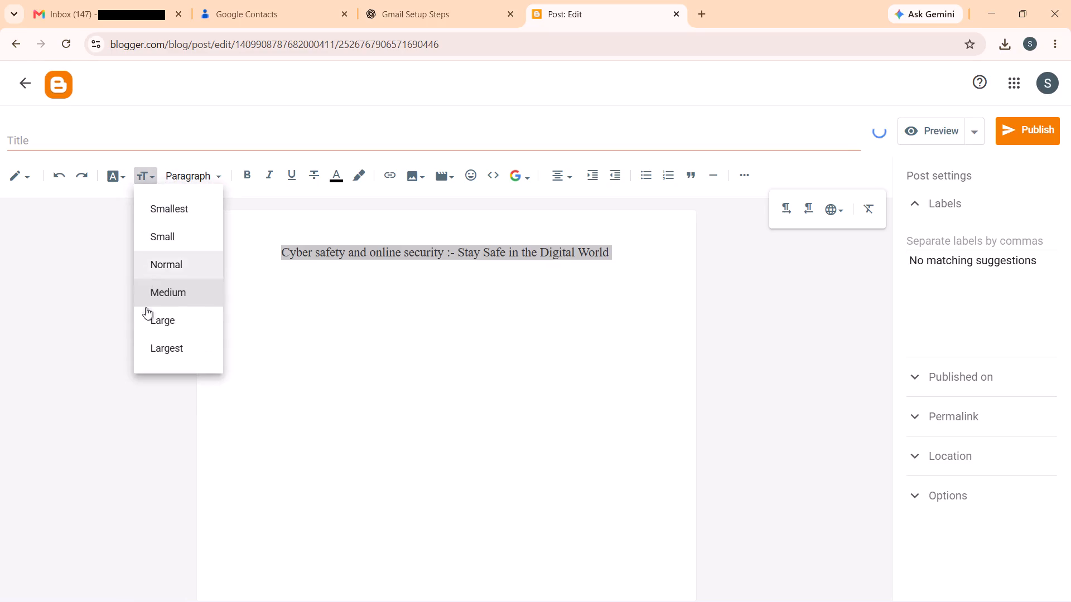
pyautogui.click(148, 322)
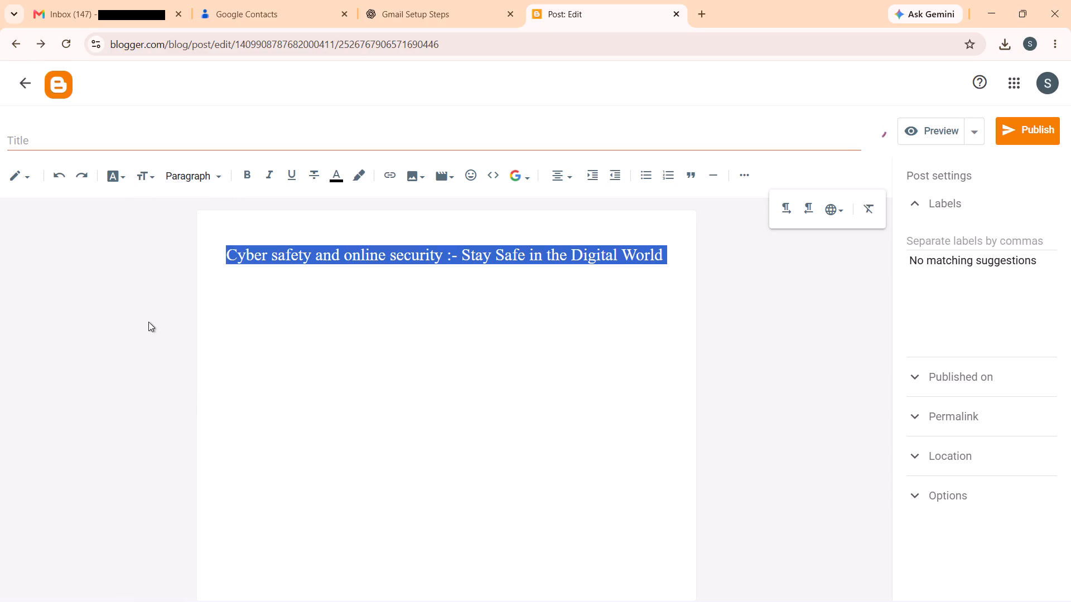
pyautogui.click(281, 342)
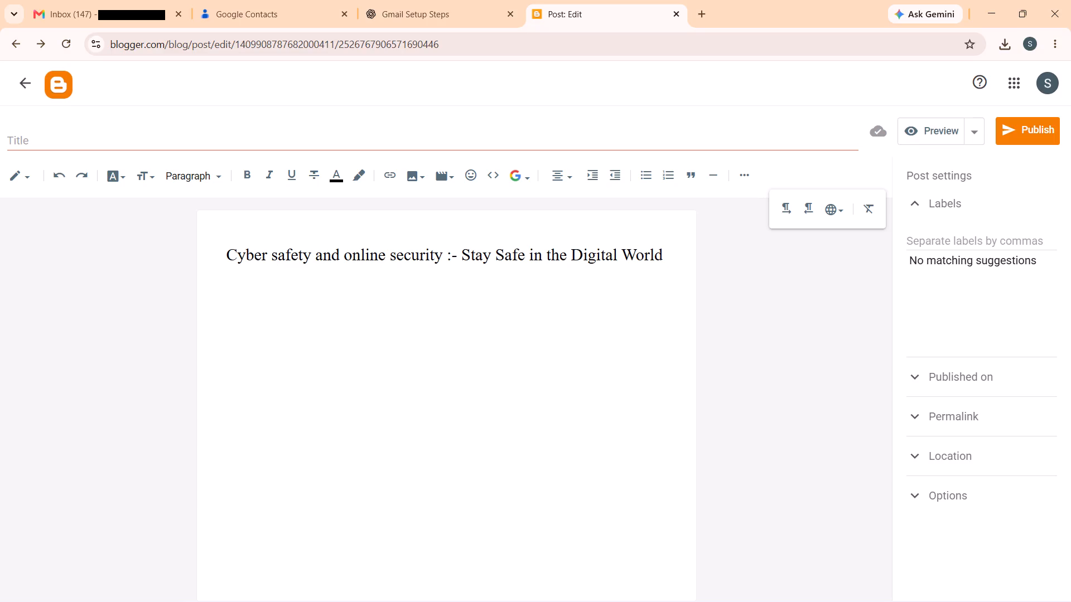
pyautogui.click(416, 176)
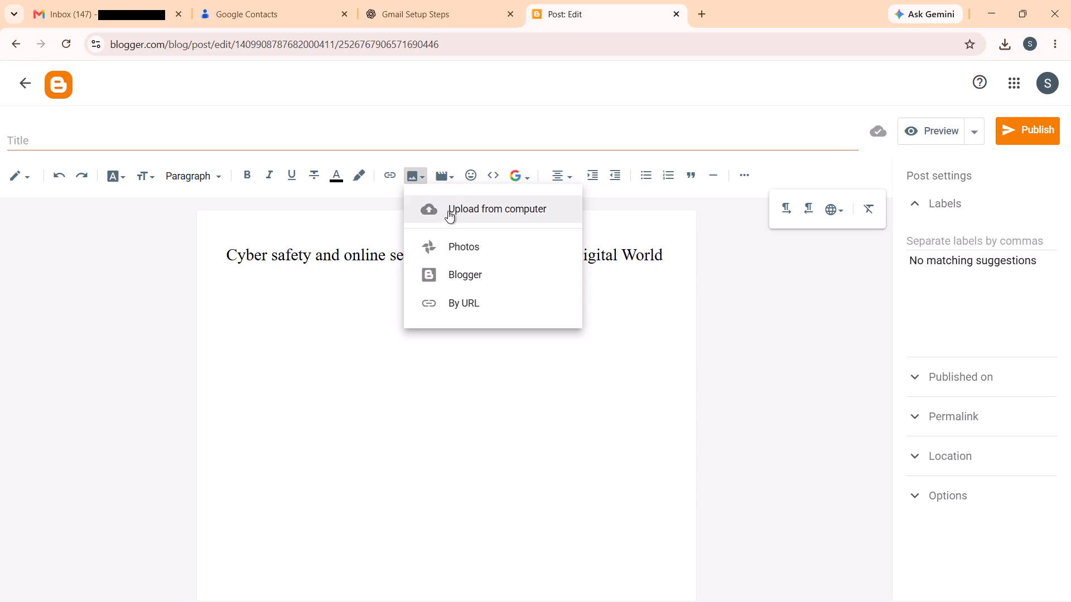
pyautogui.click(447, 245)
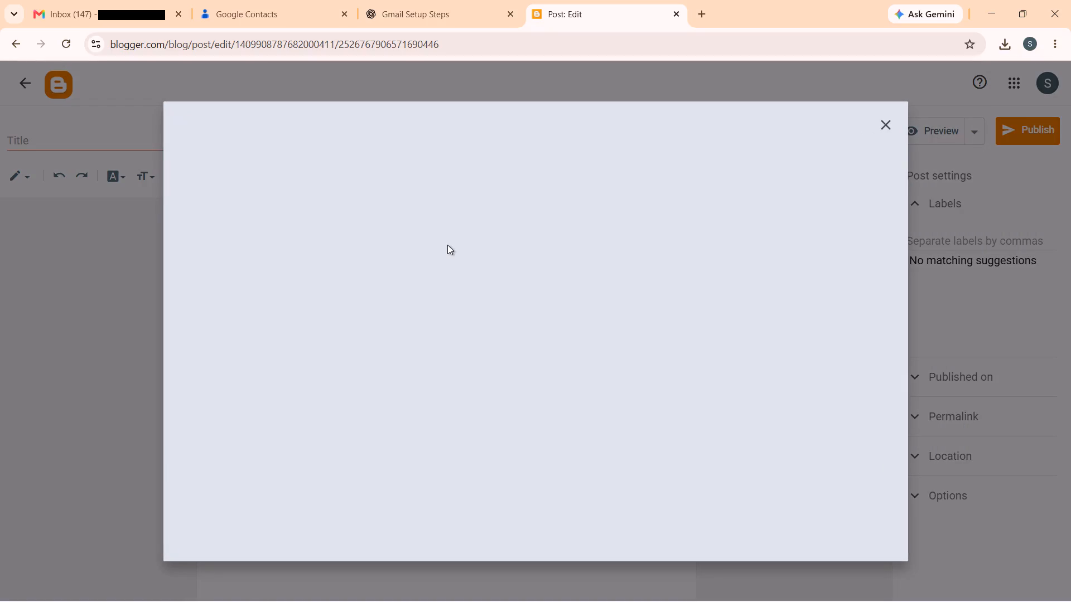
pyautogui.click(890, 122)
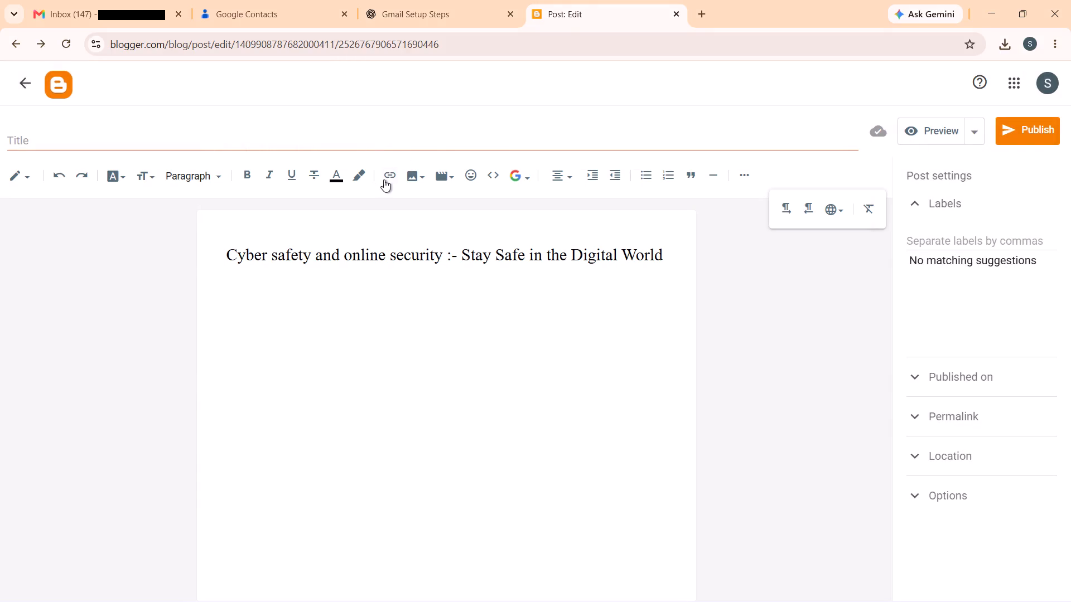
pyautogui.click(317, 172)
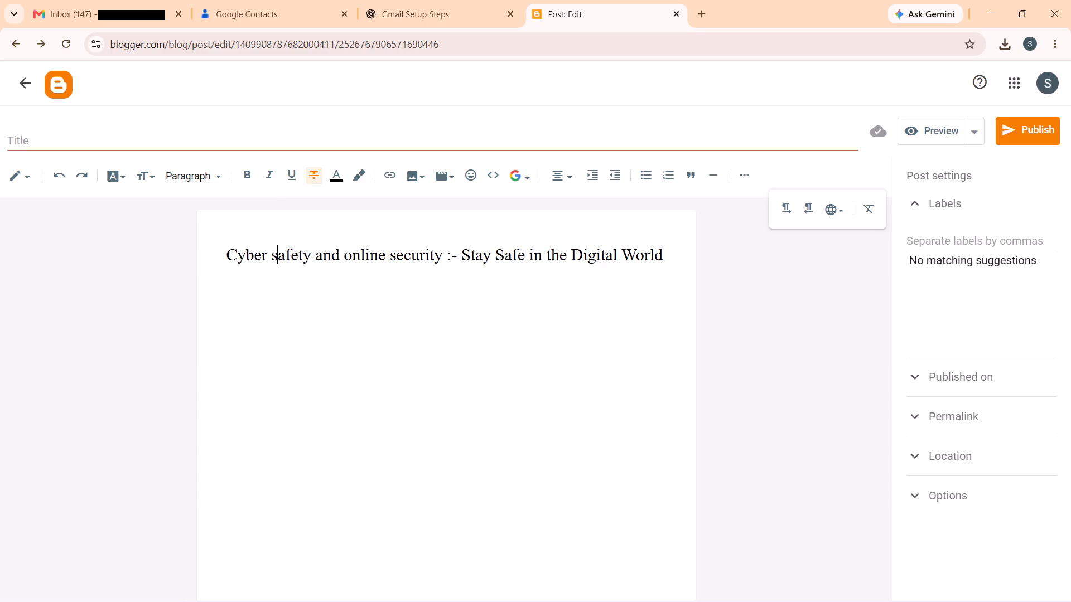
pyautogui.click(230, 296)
# In a new tab, search Google Images for "cyber safety and online security image for my blog background".
pyautogui.click(705, 13)
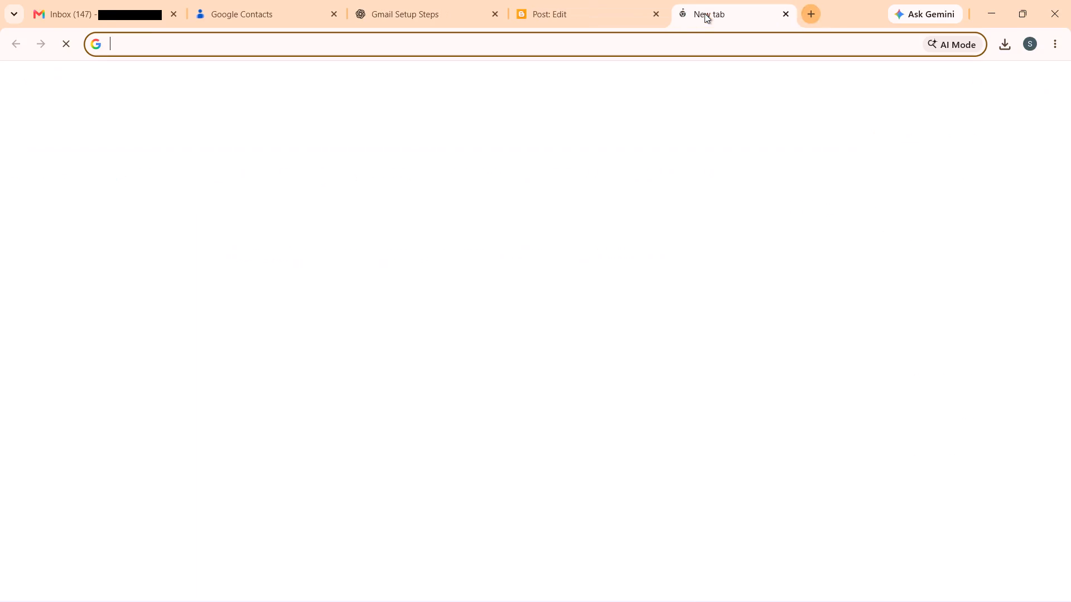
pyautogui.click(513, 251)
pyautogui.write('cyber')
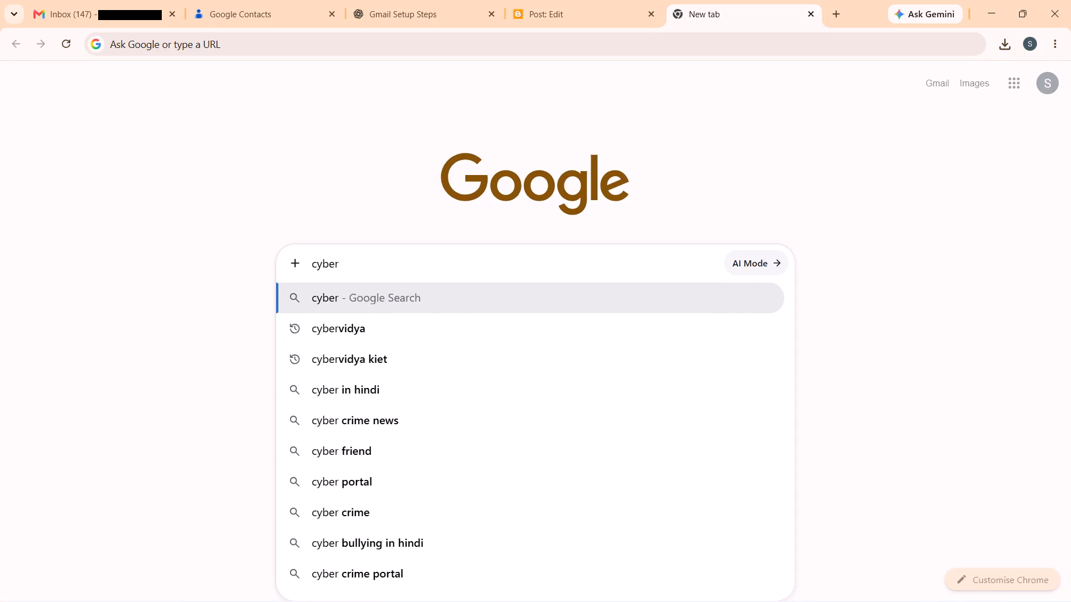
pyautogui.press('space')
pyautogui.write('safety and onl')
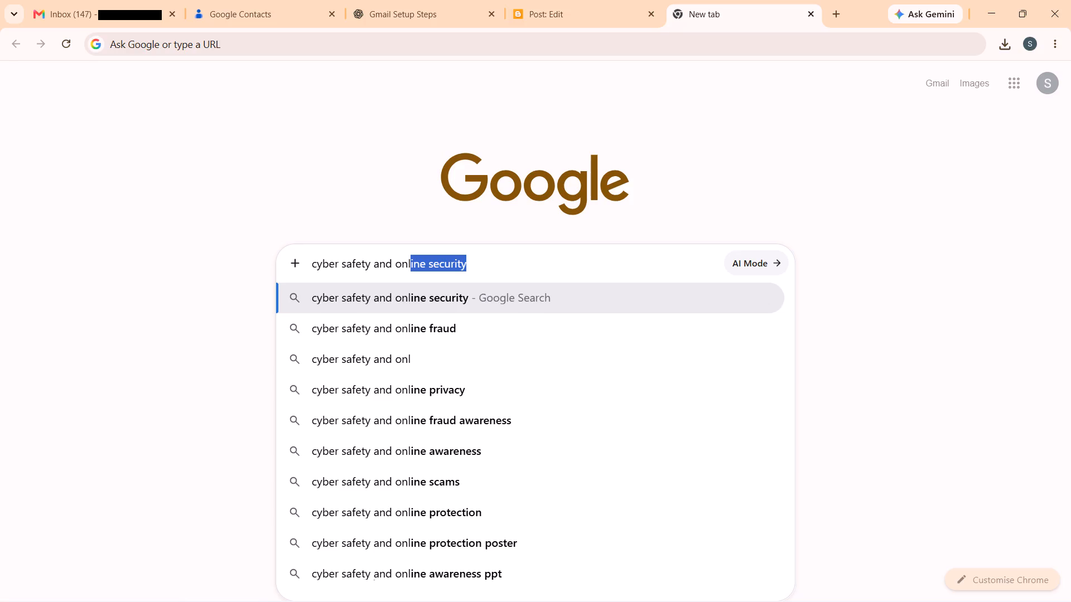
pyautogui.press('space')
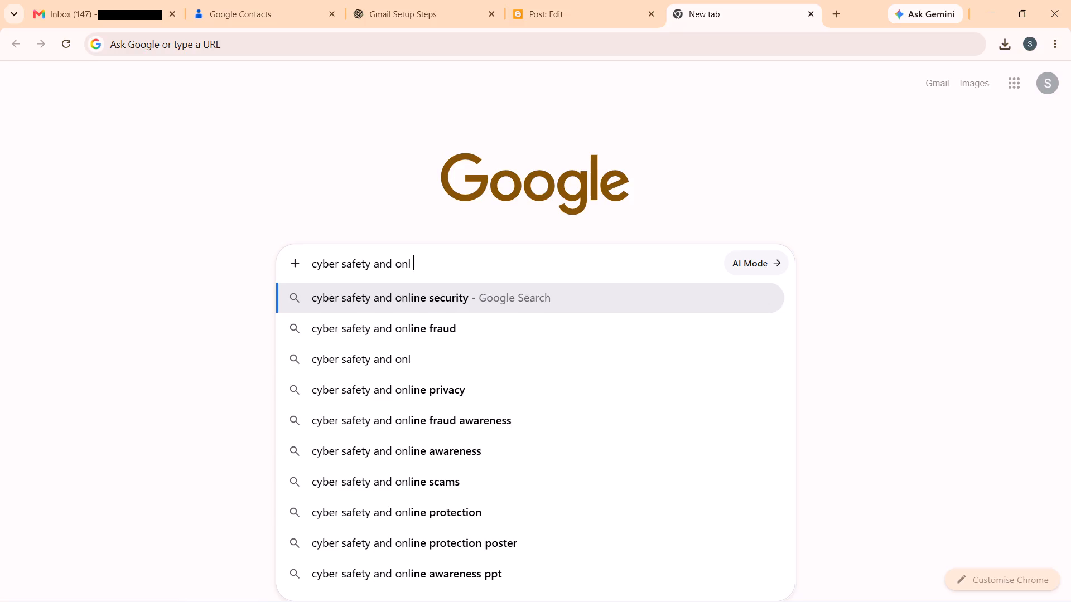
pyautogui.press('BackSpace')
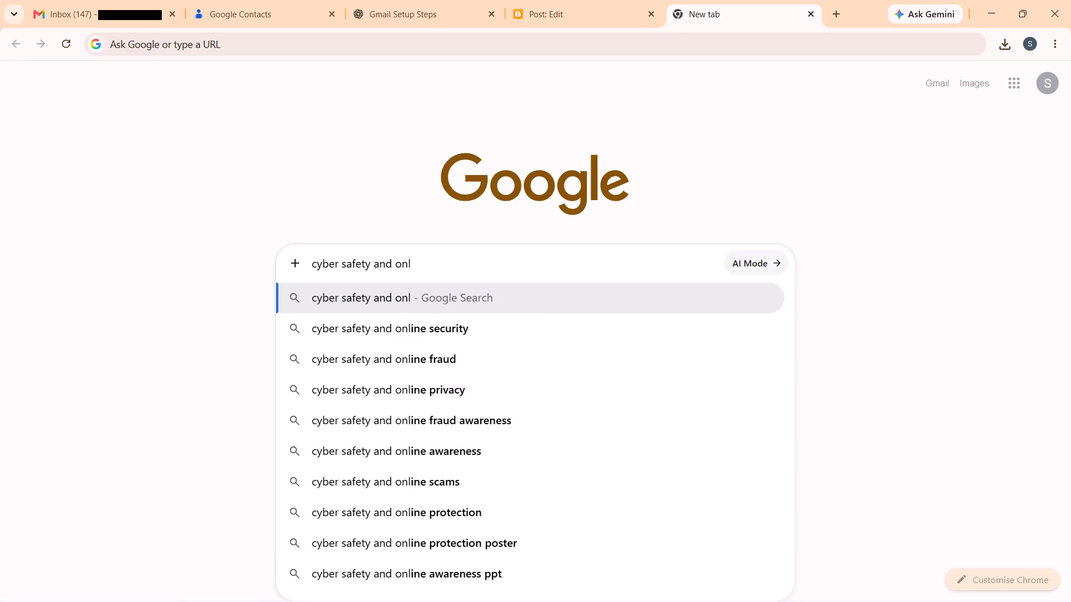
pyautogui.write('ine secur')
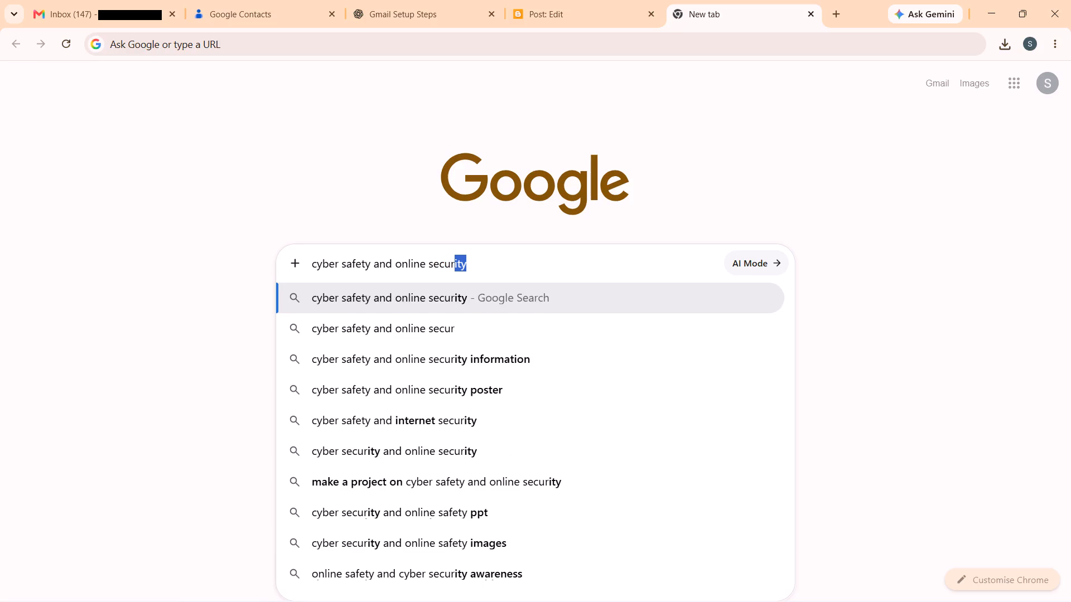
pyautogui.write('ity')
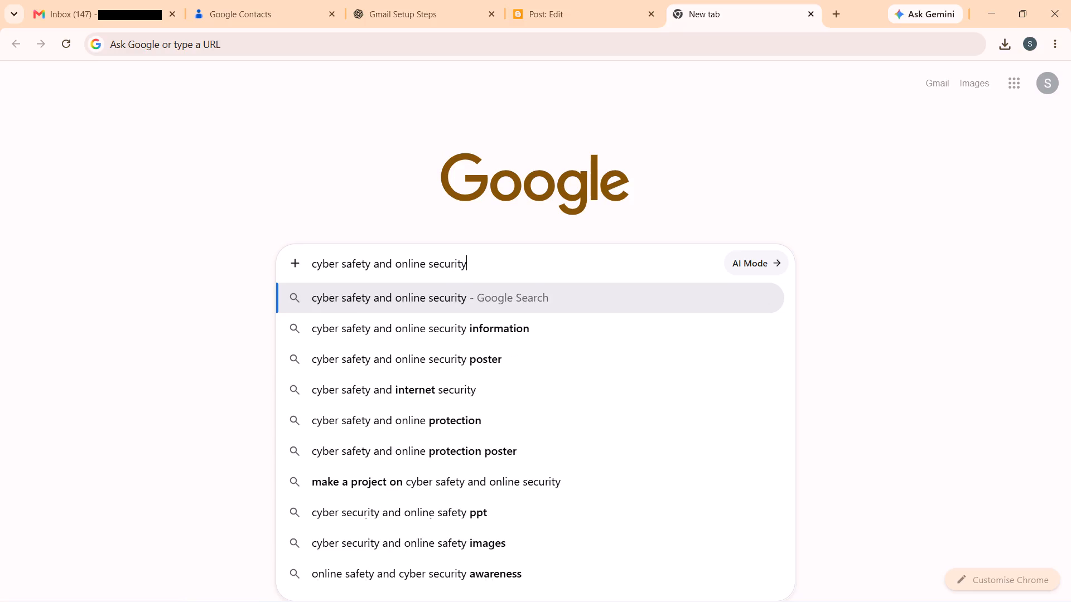
pyautogui.press('space')
pyautogui.write('image')
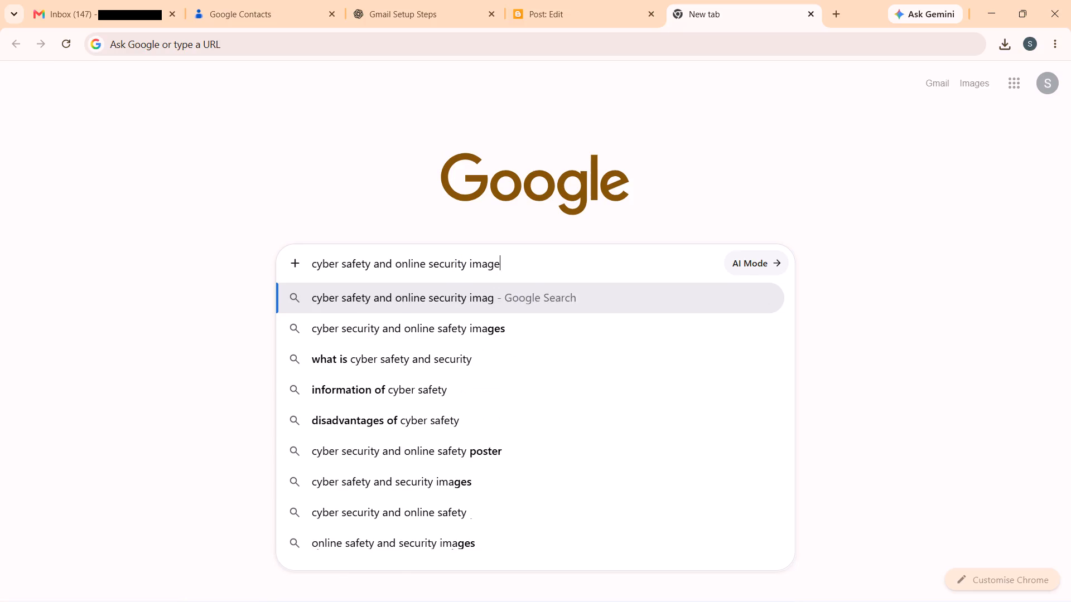
pyautogui.press('space')
pyautogui.write('for my blog')
pyautogui.press('space')
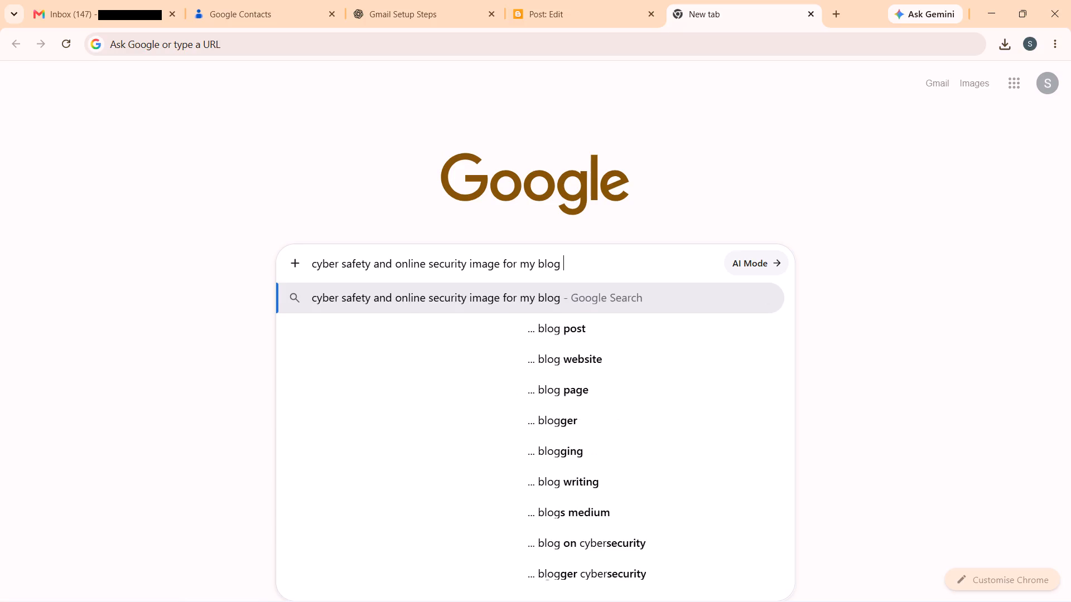
pyautogui.press('b')
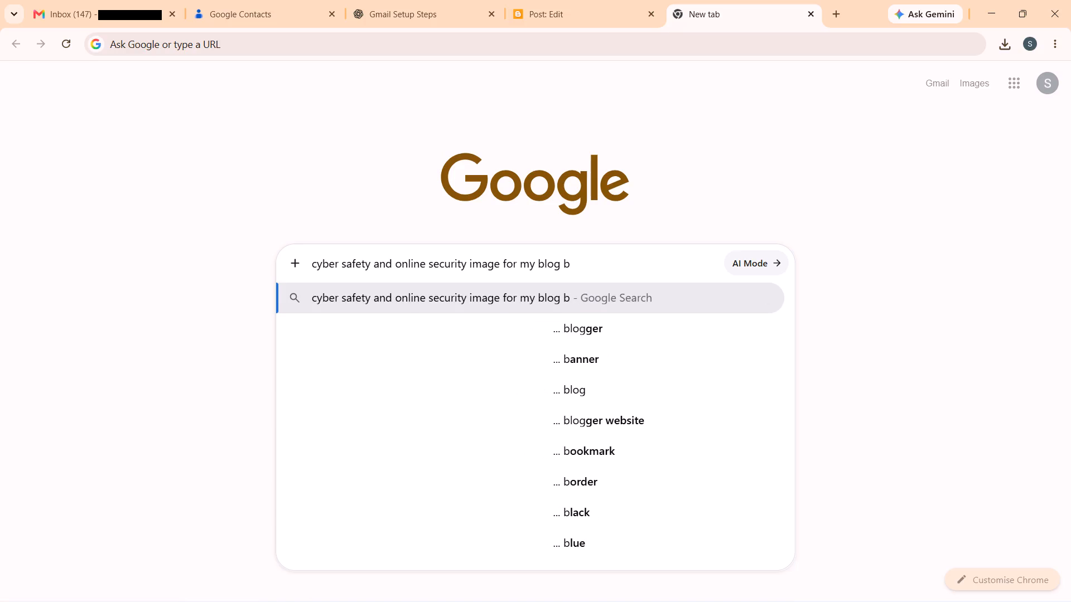
pyautogui.write('ack')
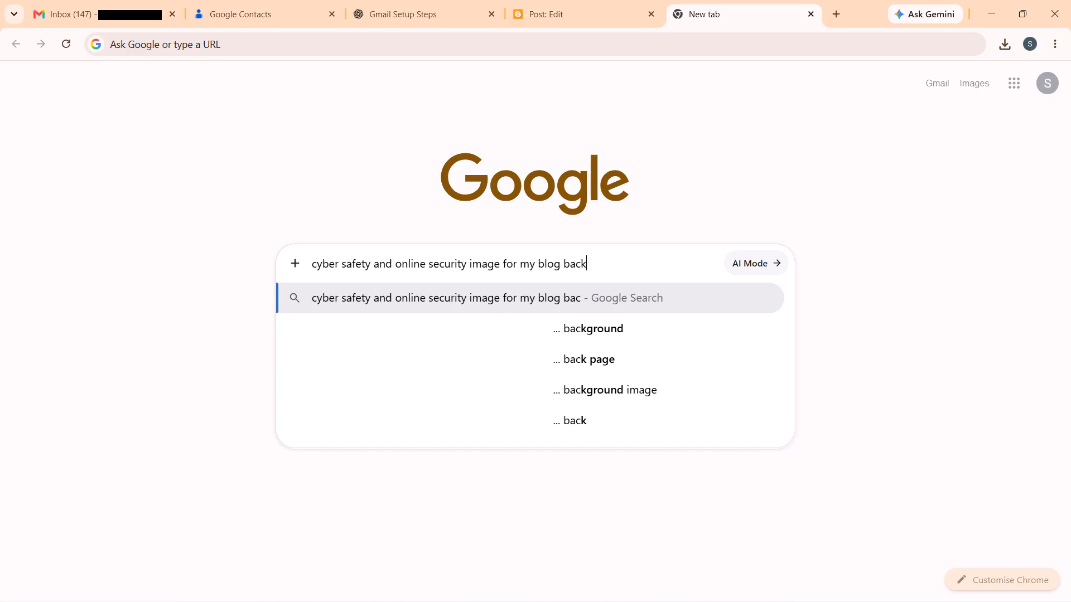
pyautogui.press('Down')
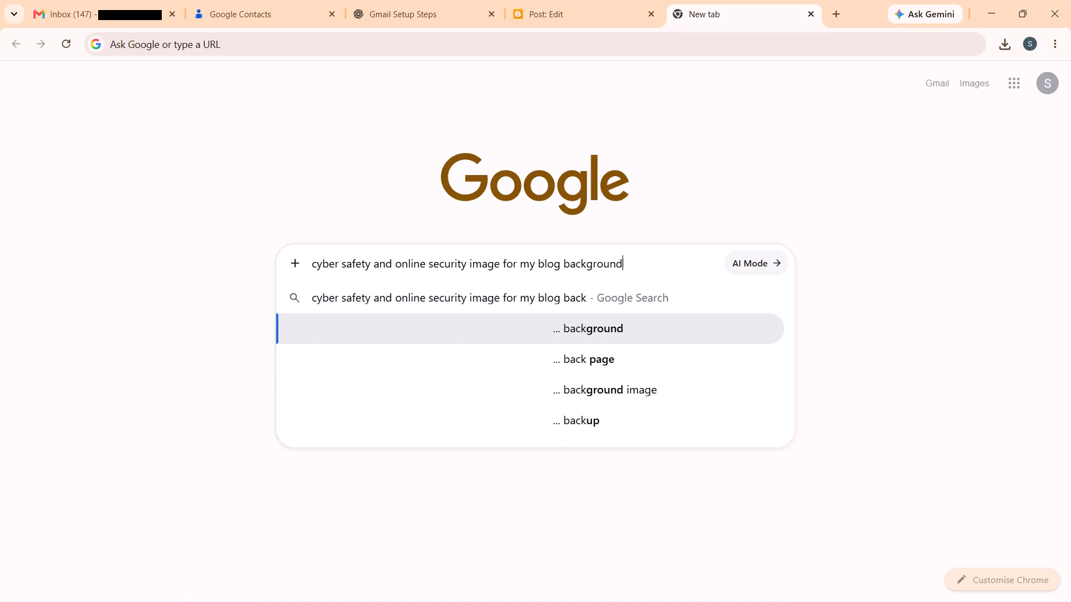
pyautogui.press('Return')
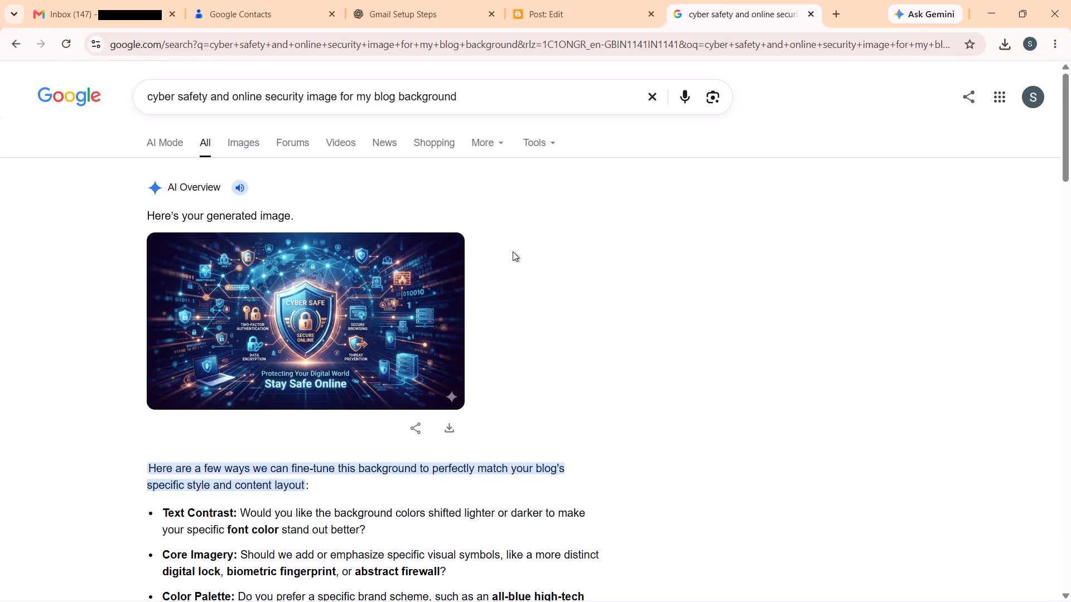
pyautogui.click(235, 134)
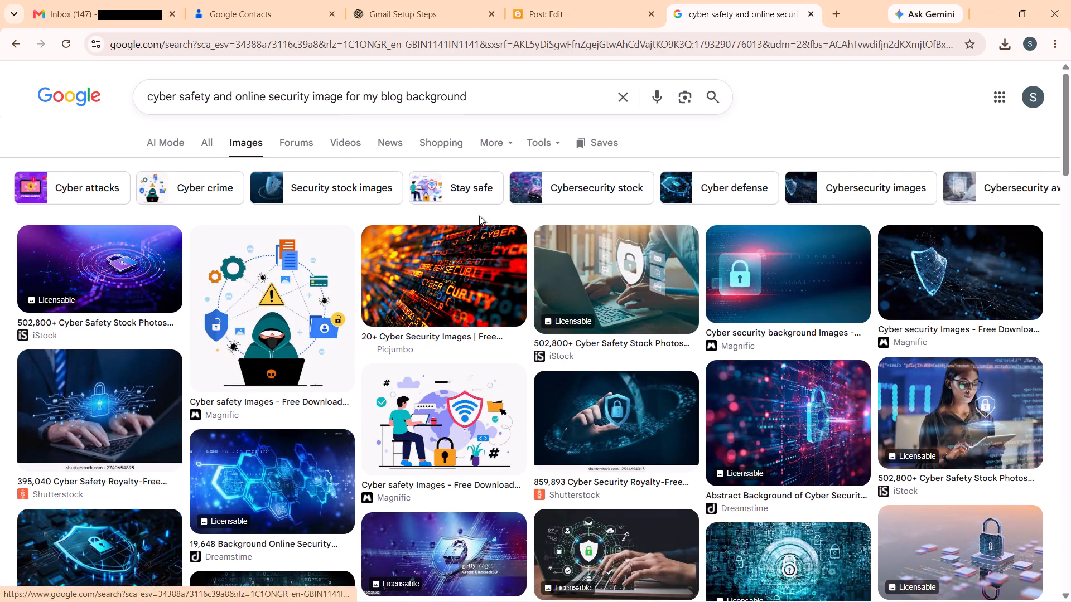
# Copy the orange-and-red Picjumbo cyber security image from the results and paste it into the Blogger post.
pyautogui.click(487, 269)
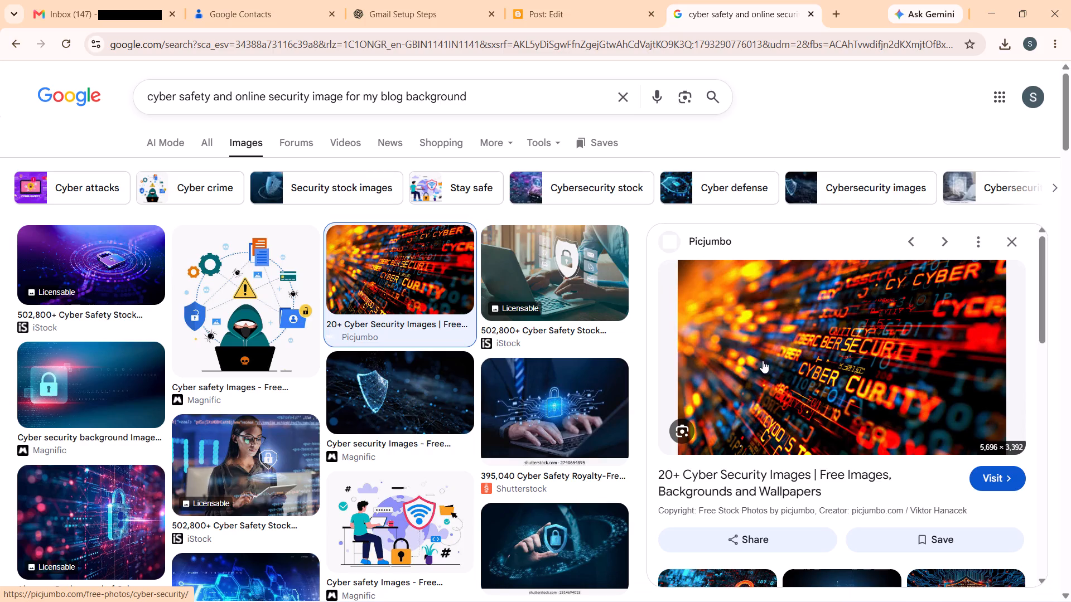
pyautogui.rightClick(863, 381)
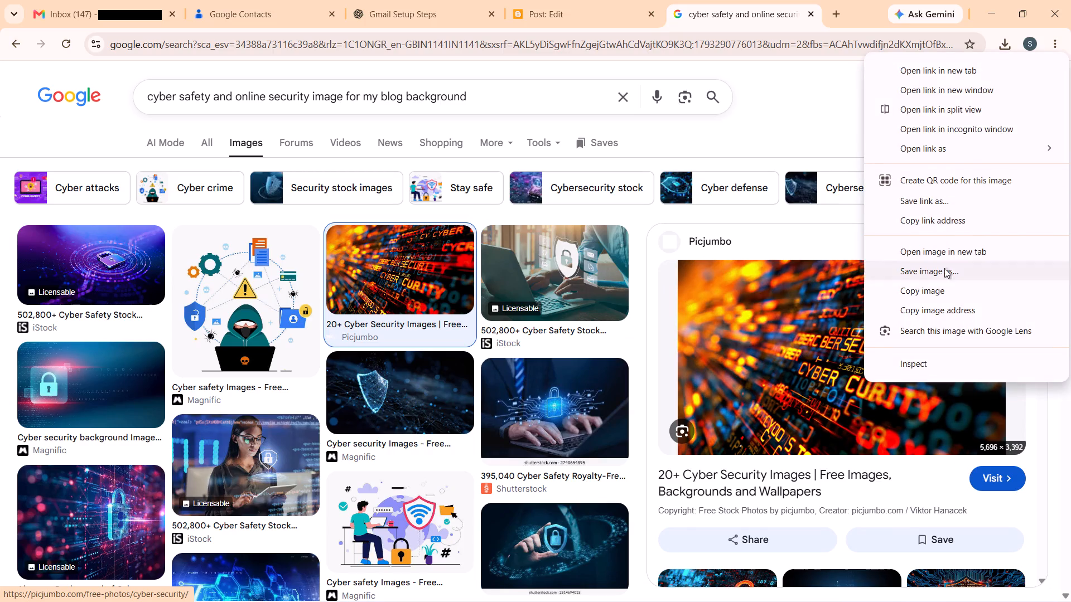
pyautogui.click(945, 287)
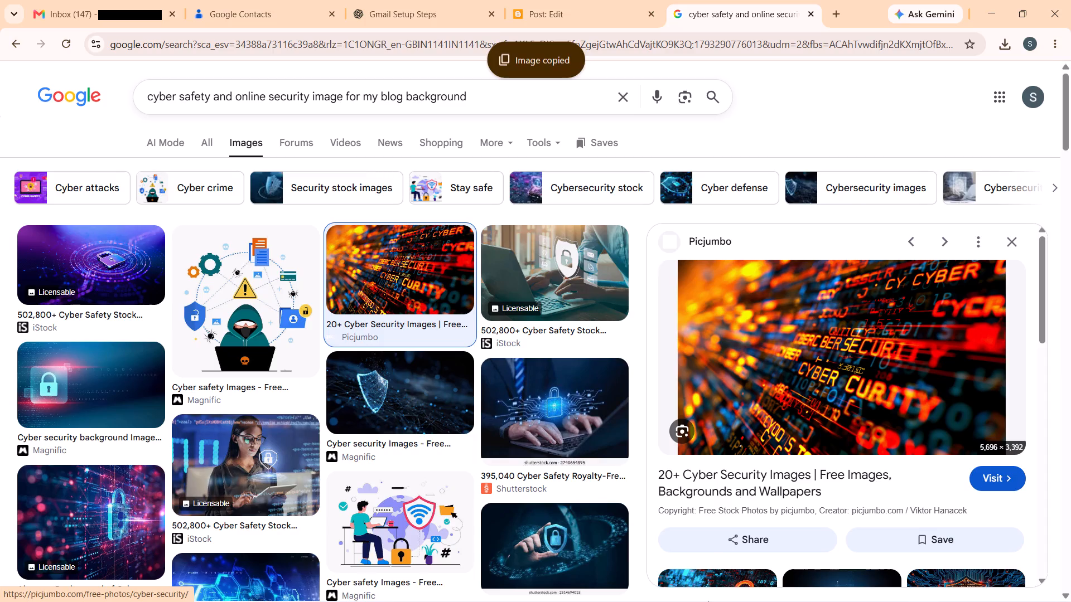
pyautogui.click(575, 9)
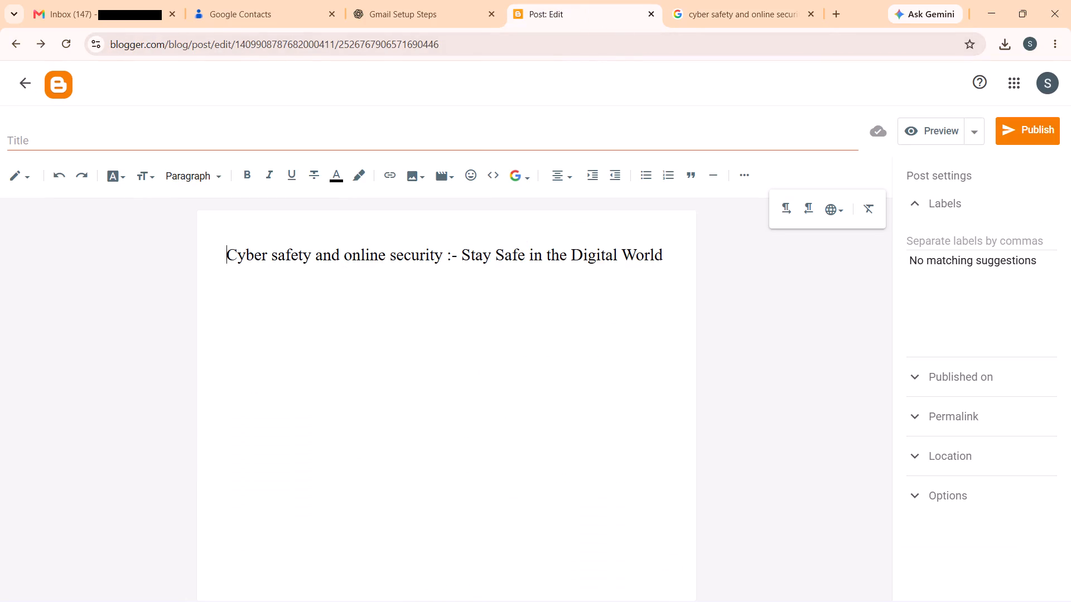
pyautogui.hotkey('ctrl', 'v')
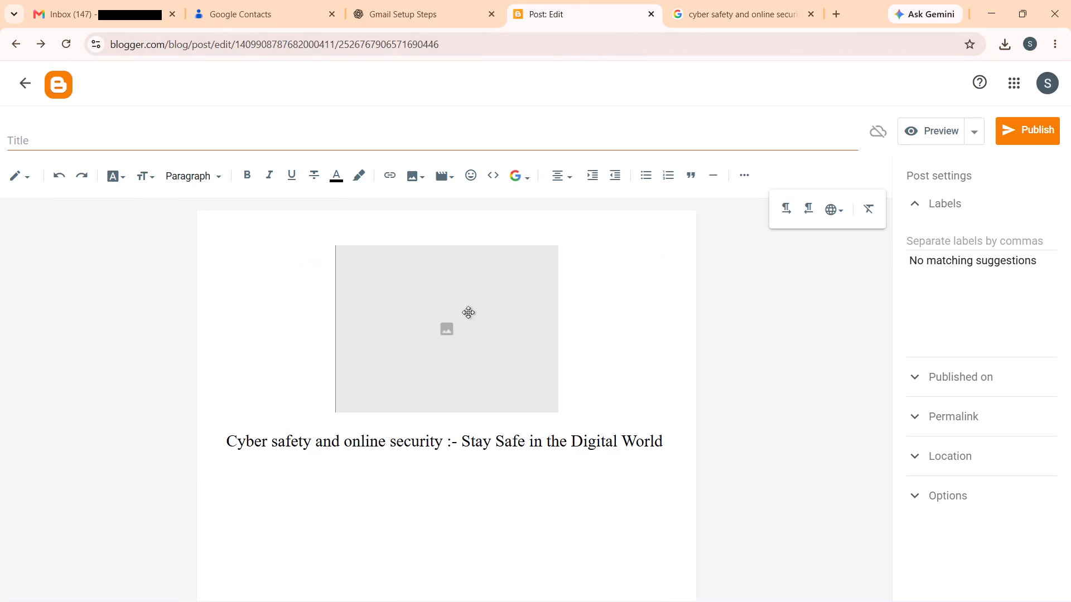
# Move the pasted image below the "Cyber safety and online security :- Stay Safe in the Digital World" line.
pyautogui.click(460, 321)
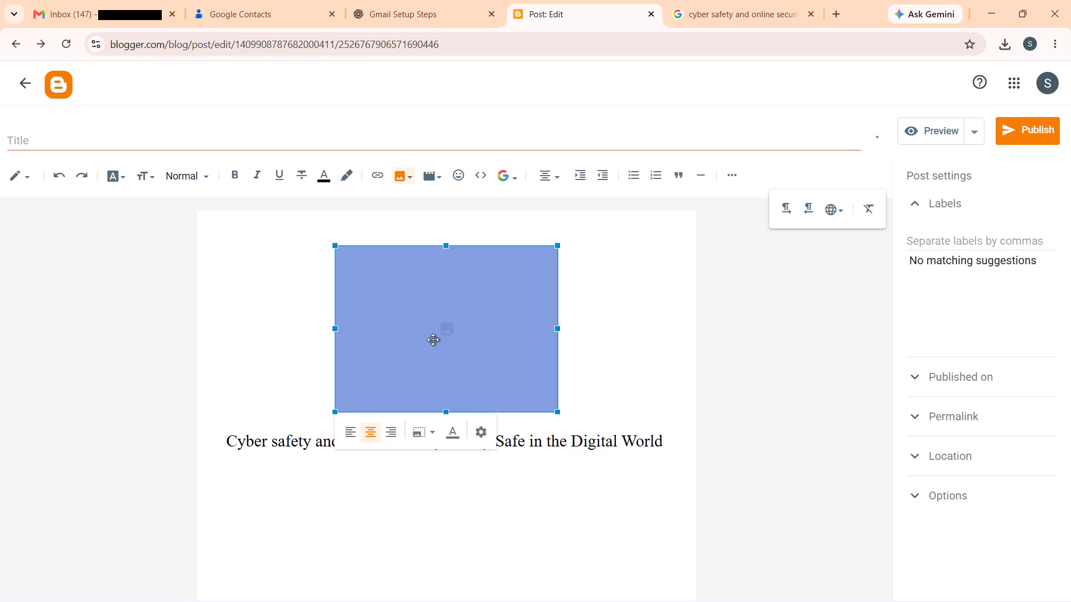
pyautogui.click(454, 342)
pyautogui.moveTo(462, 337); pyautogui.dragTo(462, 521)
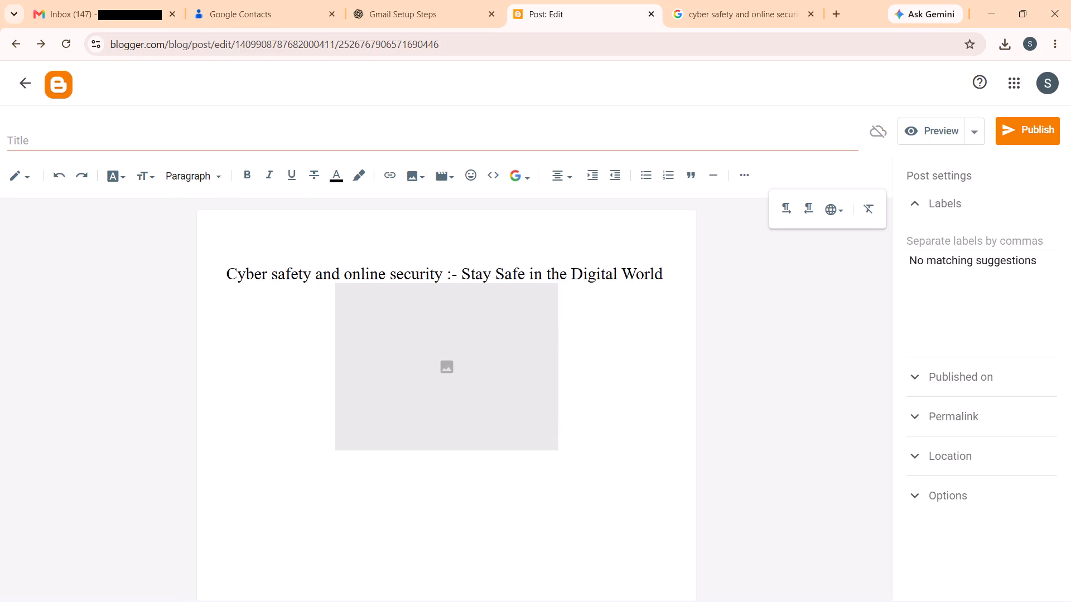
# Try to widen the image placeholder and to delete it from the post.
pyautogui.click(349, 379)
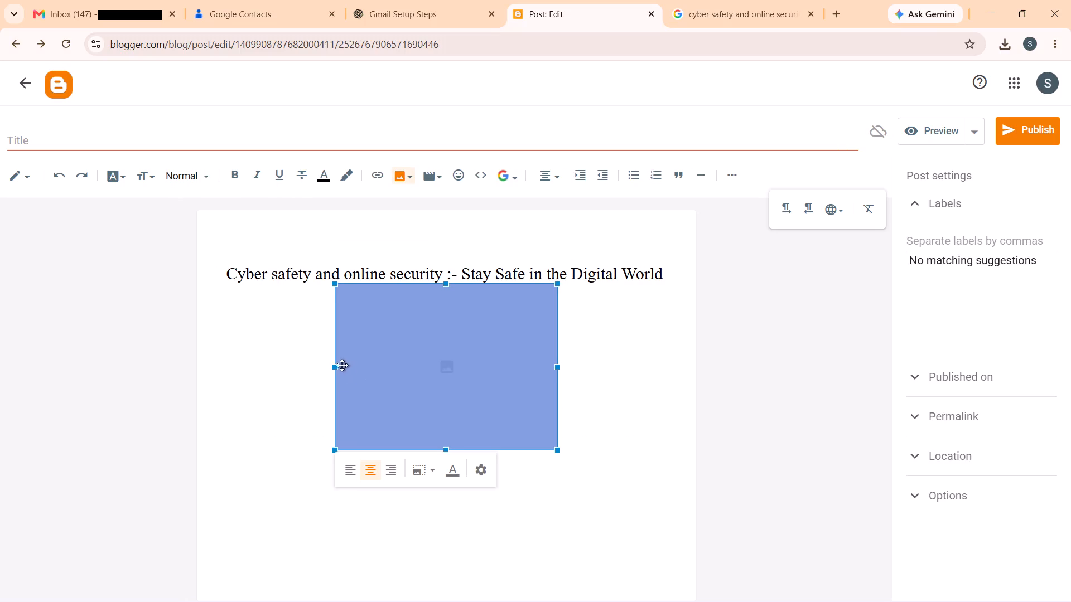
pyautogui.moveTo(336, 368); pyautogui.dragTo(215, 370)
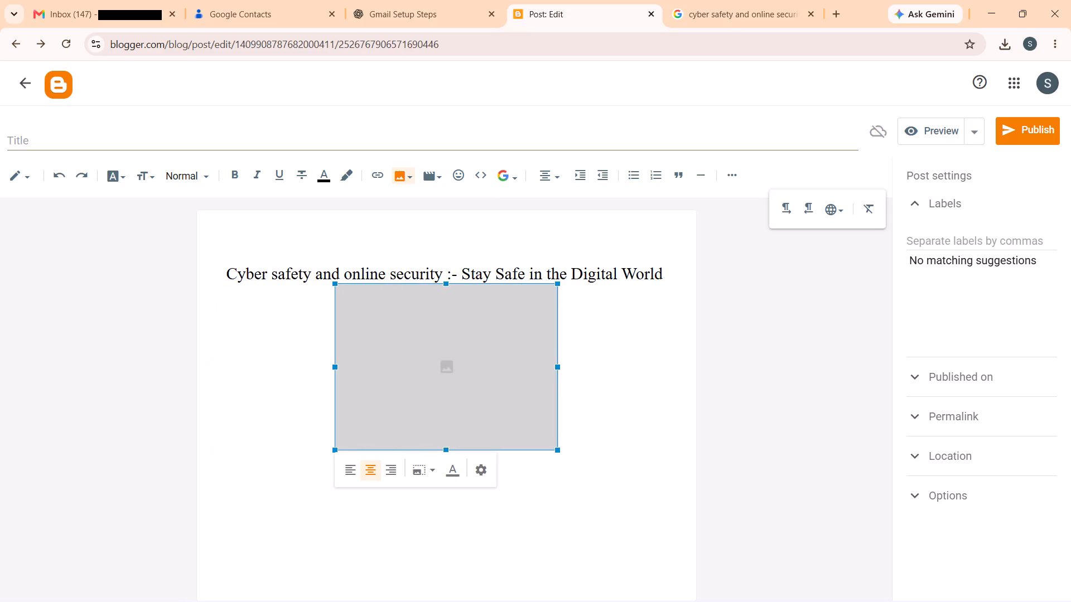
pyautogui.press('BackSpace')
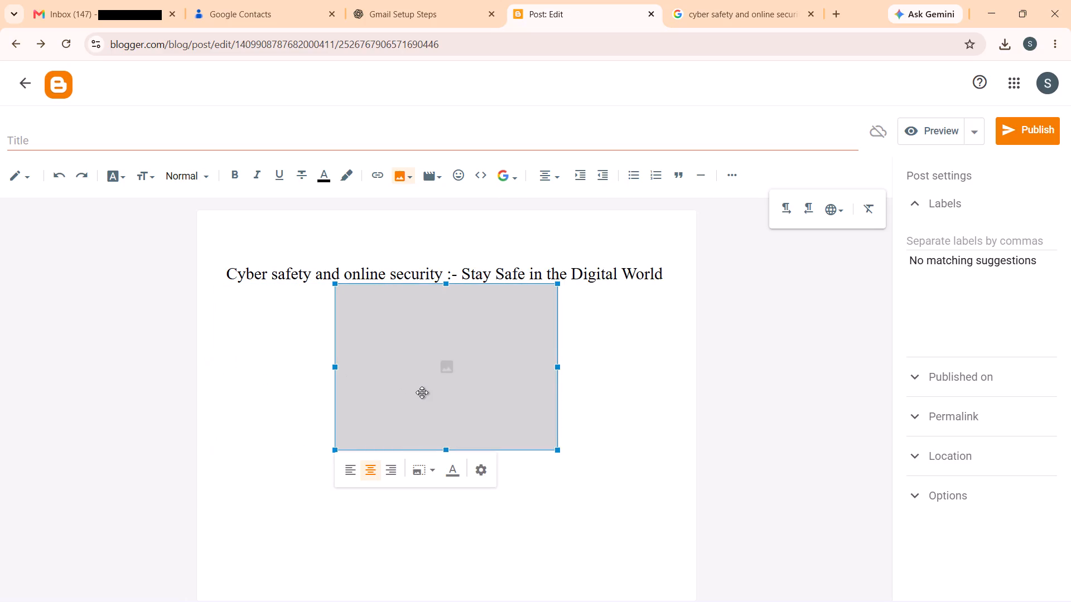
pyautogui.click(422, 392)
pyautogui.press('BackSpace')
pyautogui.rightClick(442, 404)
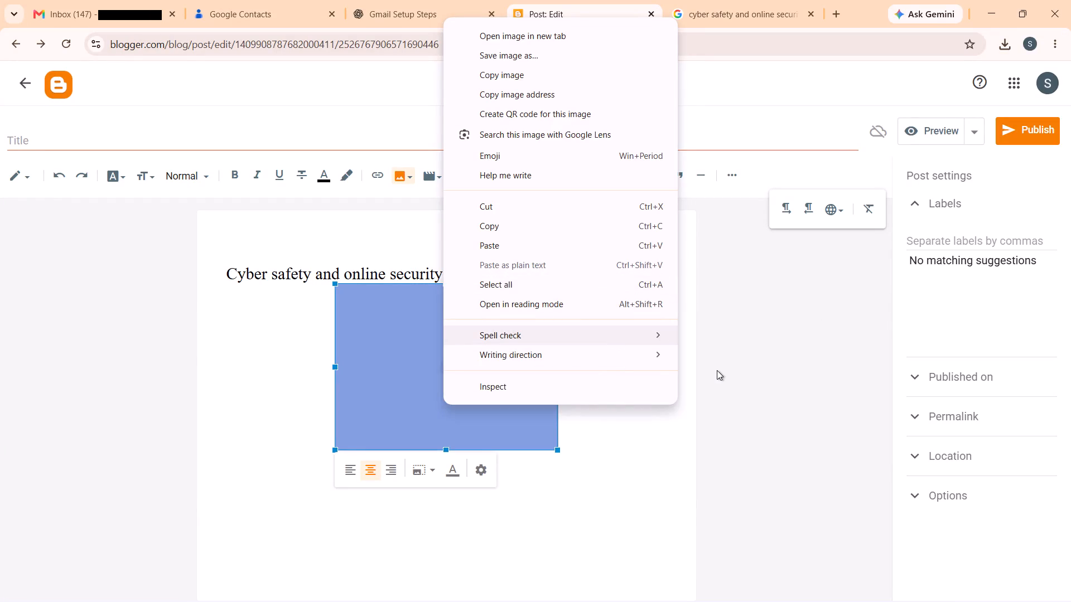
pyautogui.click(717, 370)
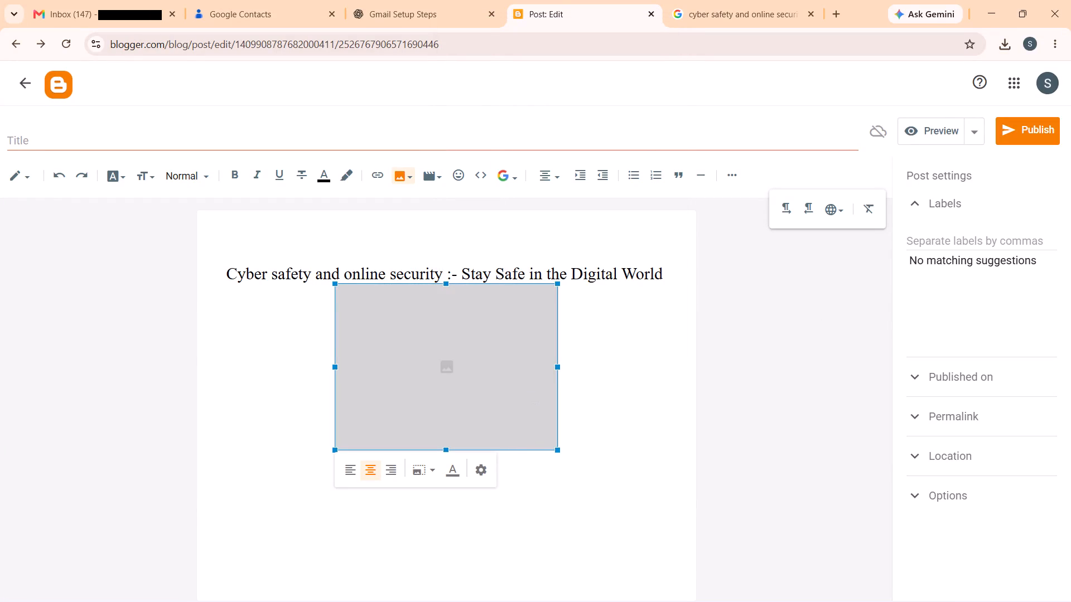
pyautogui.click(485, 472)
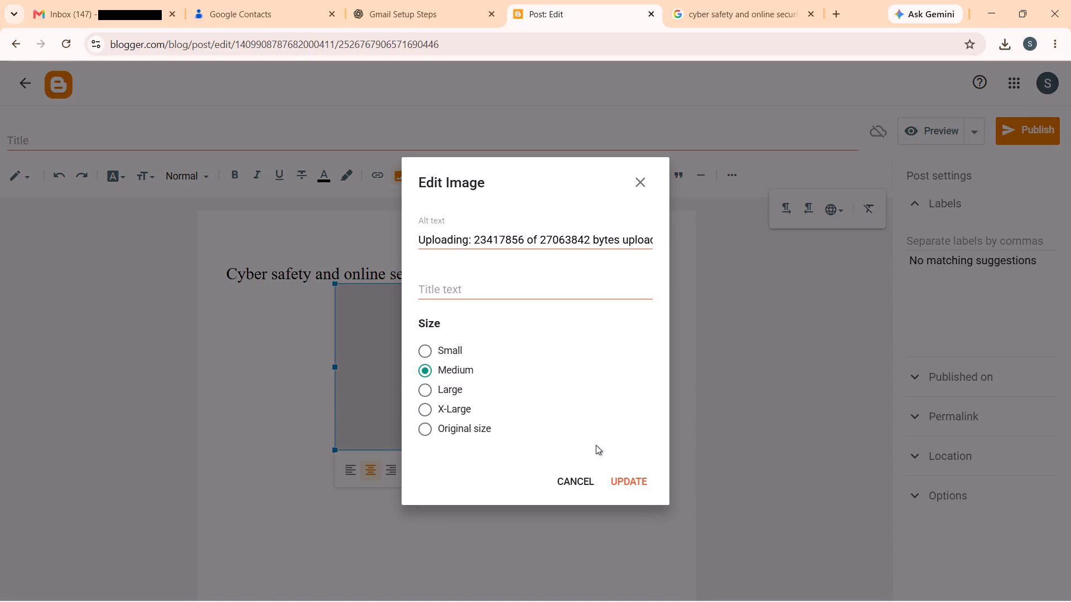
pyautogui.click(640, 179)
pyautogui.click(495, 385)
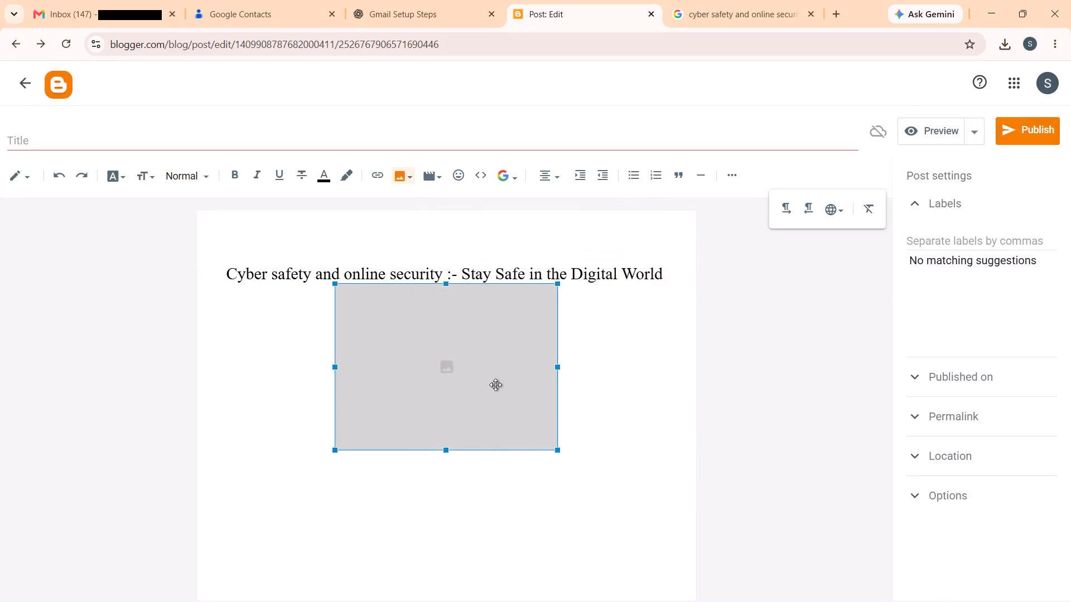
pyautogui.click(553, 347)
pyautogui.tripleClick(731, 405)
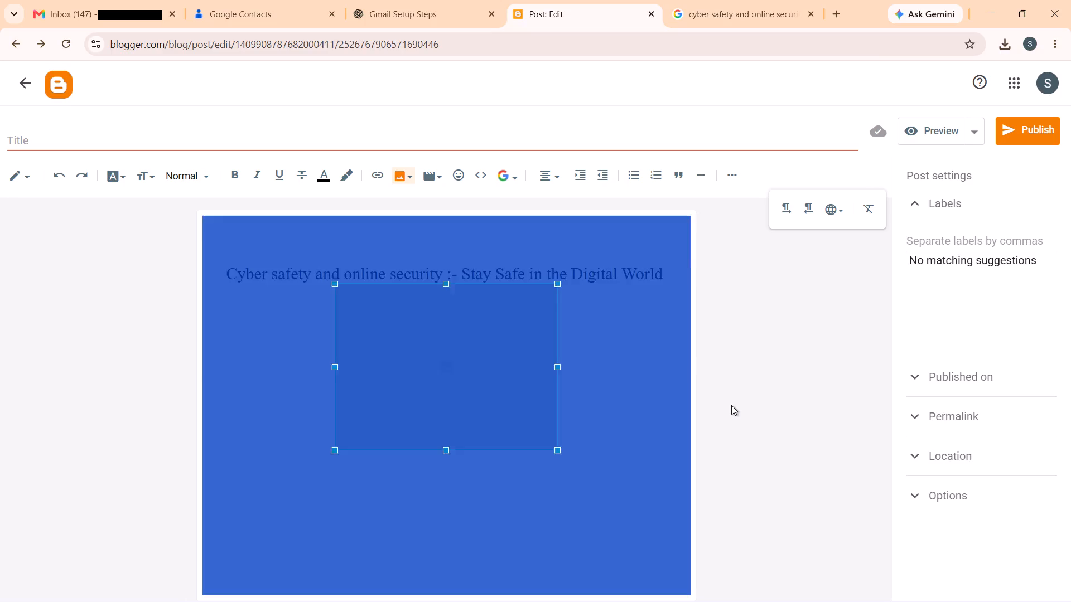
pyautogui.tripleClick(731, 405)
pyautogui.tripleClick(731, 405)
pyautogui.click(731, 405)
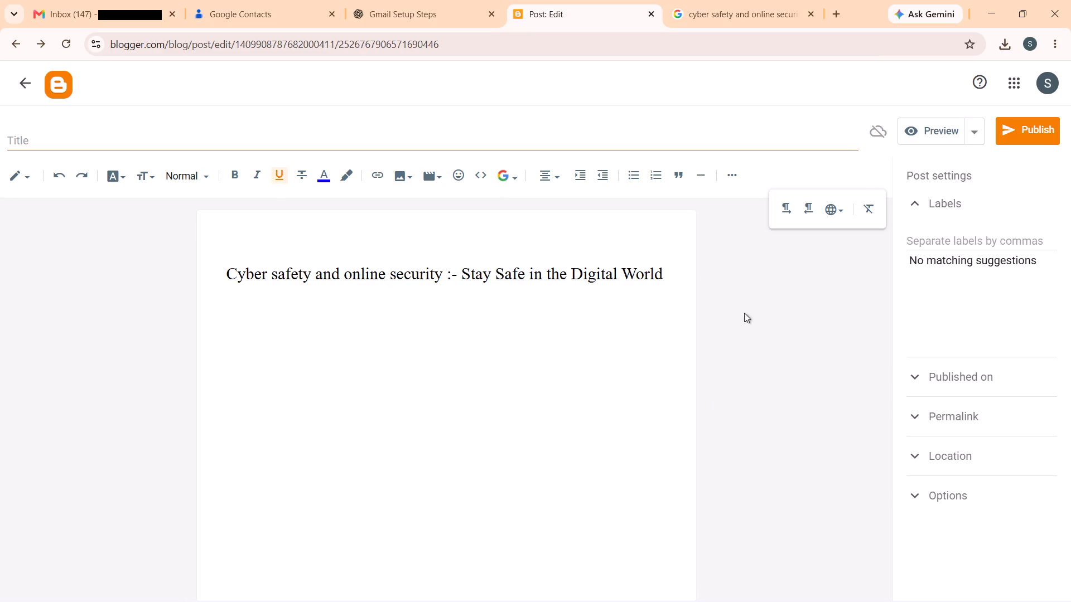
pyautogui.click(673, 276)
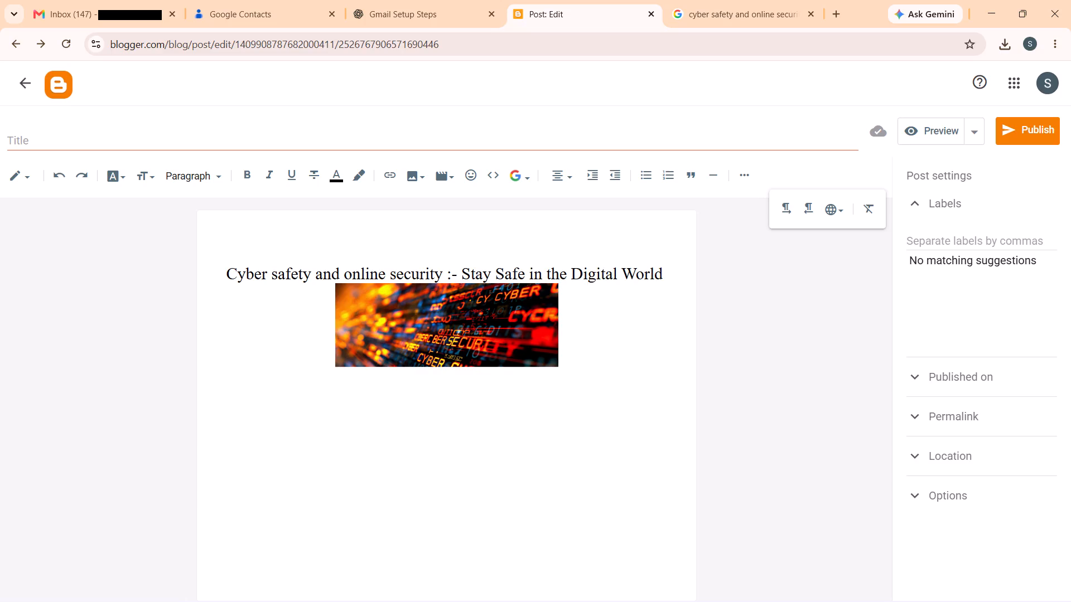
# Stretch the cyber security image horizontally on both sides to about the width of the heading line above it.
pyautogui.click(511, 353)
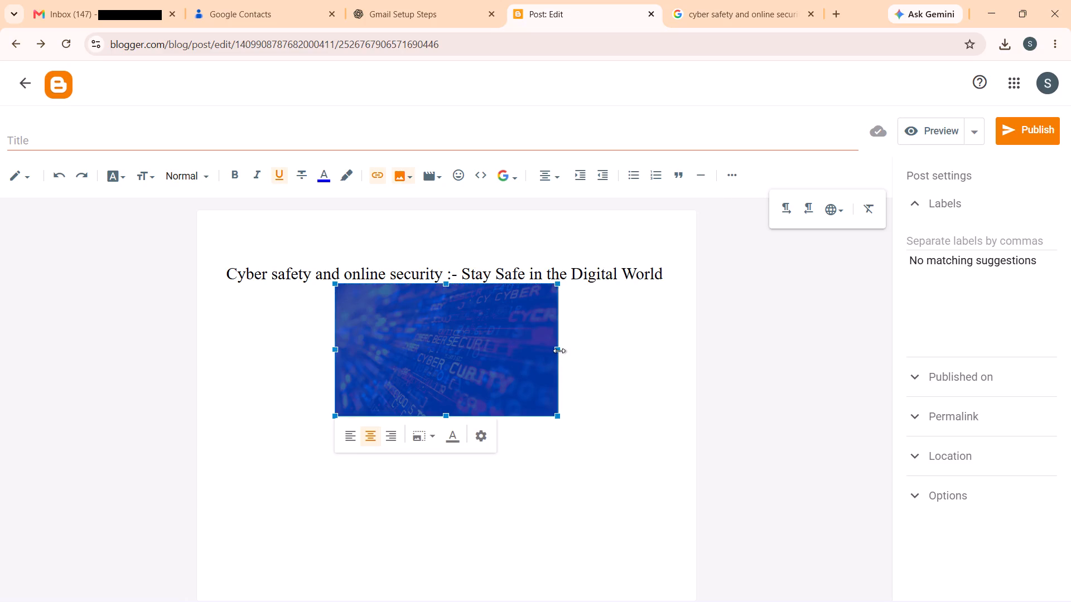
pyautogui.moveTo(559, 351); pyautogui.dragTo(699, 335)
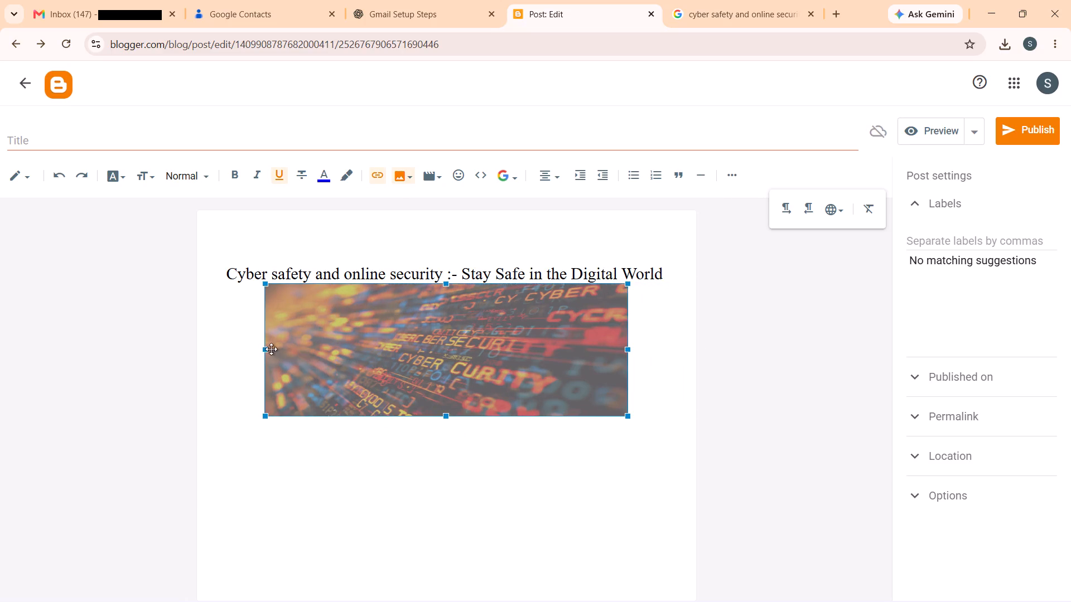
pyautogui.moveTo(264, 351); pyautogui.dragTo(192, 352)
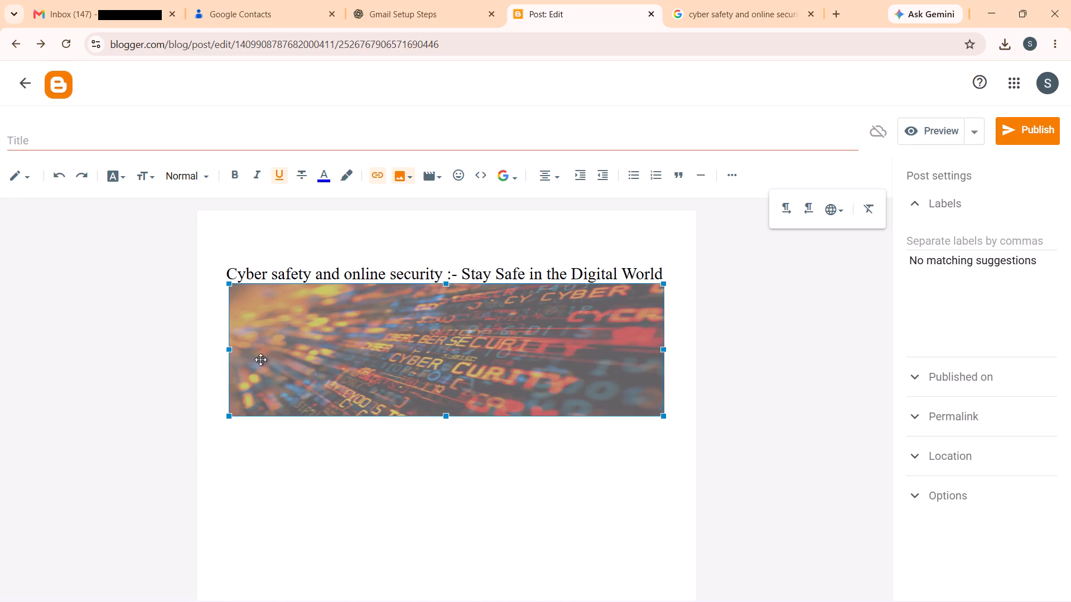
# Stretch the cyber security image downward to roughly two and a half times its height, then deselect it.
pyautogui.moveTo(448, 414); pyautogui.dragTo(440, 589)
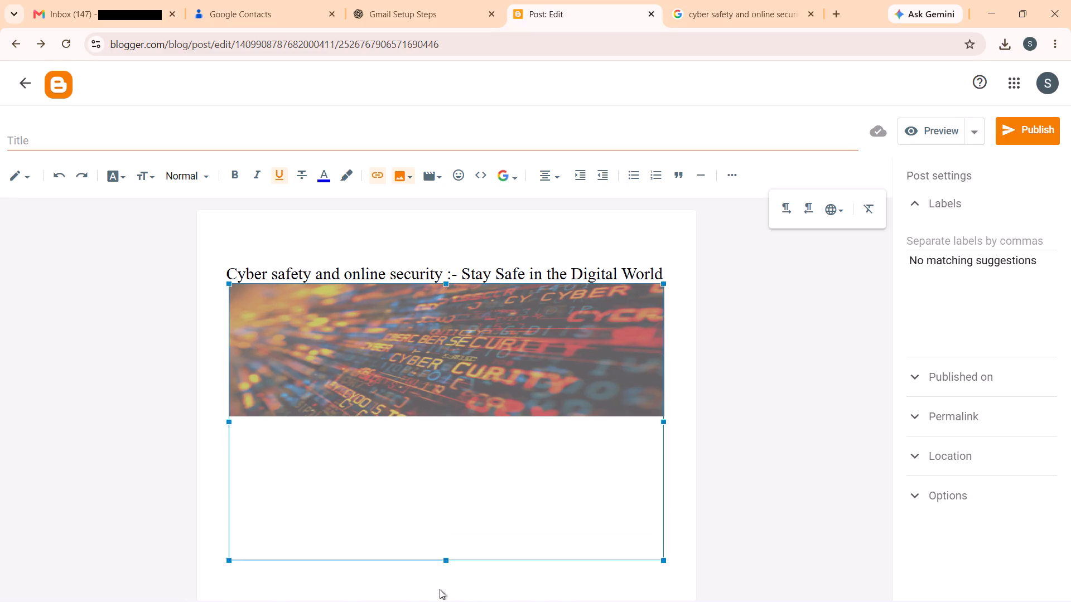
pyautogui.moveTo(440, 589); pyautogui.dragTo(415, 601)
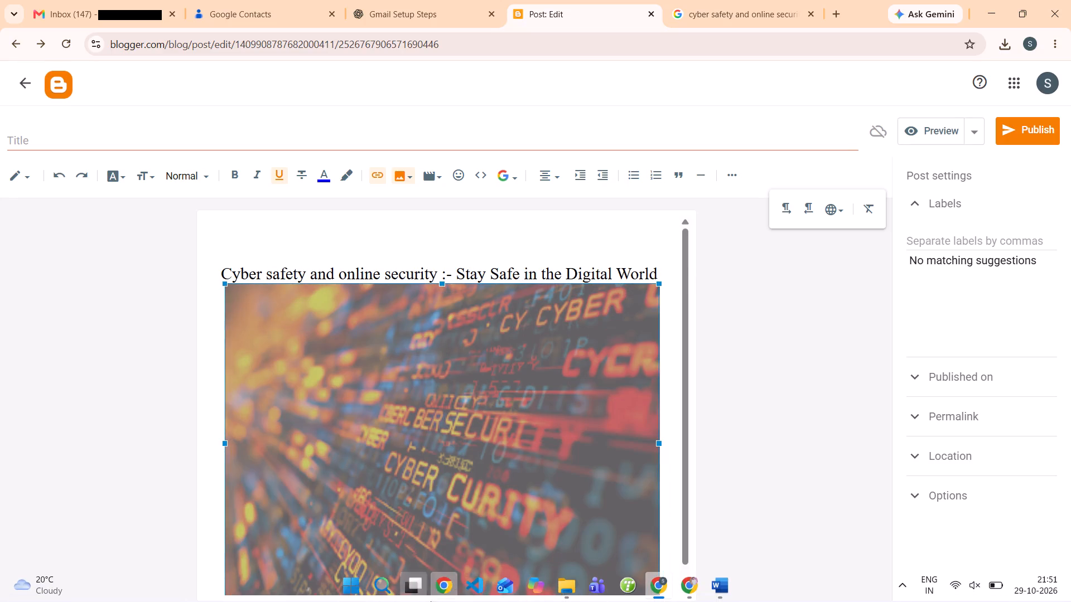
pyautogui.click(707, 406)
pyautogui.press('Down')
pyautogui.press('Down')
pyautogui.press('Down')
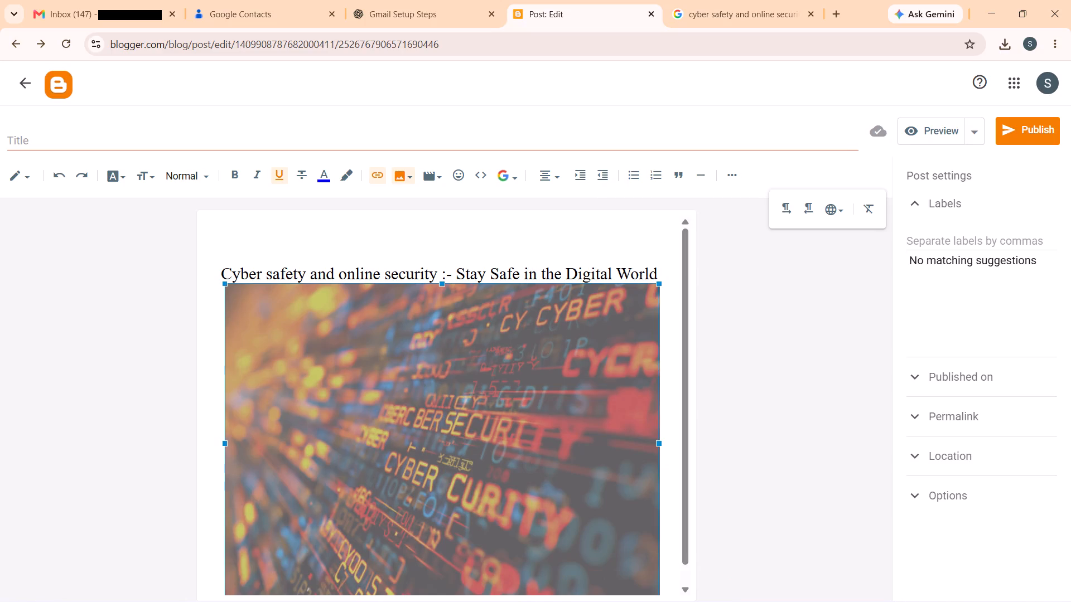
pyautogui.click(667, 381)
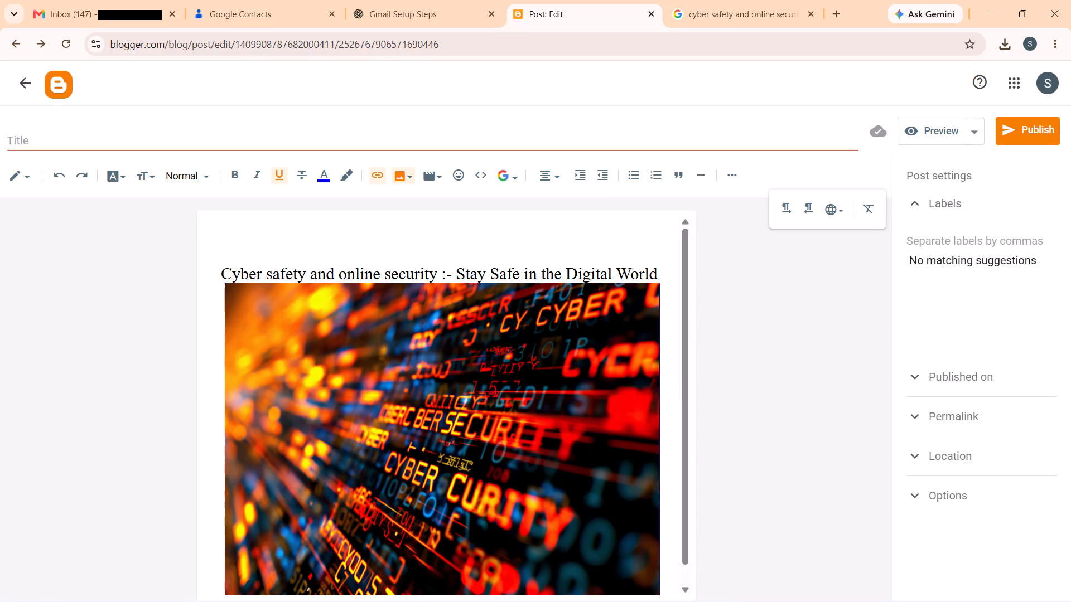
# Copy the "Cyber safety and online security :- Stay Safe in the Digital World" line and paste it over the cyber security image.
pyautogui.moveTo(597, 273); pyautogui.dragTo(602, 279)
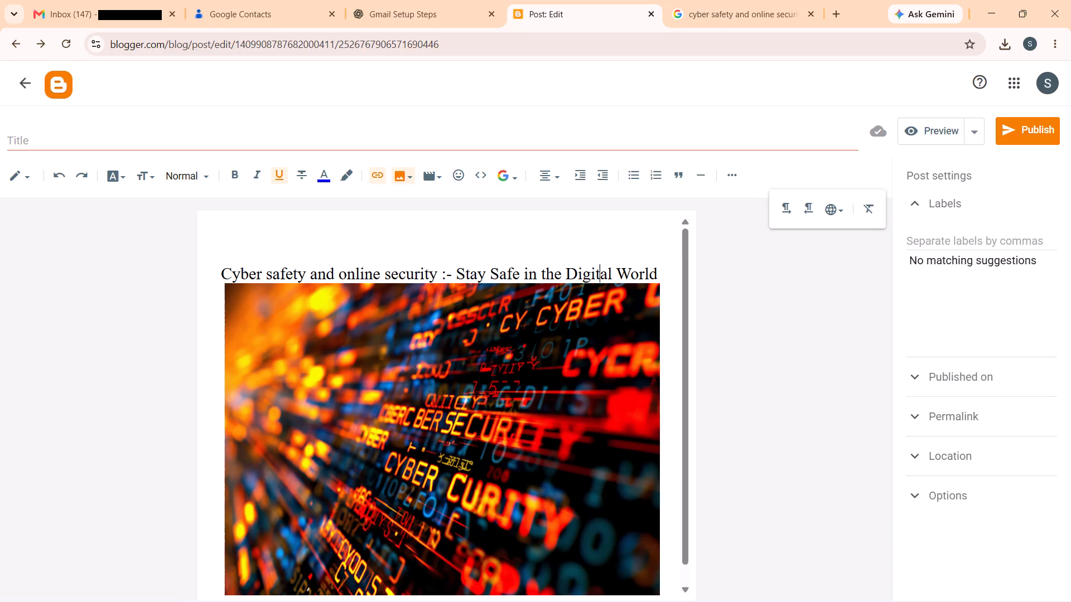
pyautogui.moveTo(602, 279); pyautogui.dragTo(602, 279)
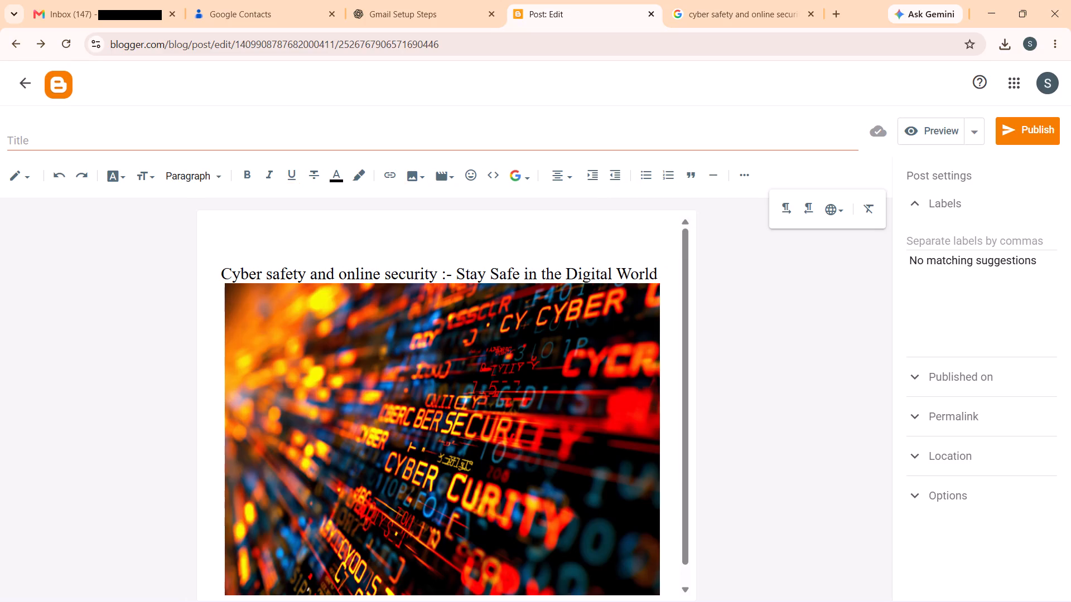
pyautogui.moveTo(221, 272); pyautogui.dragTo(624, 275)
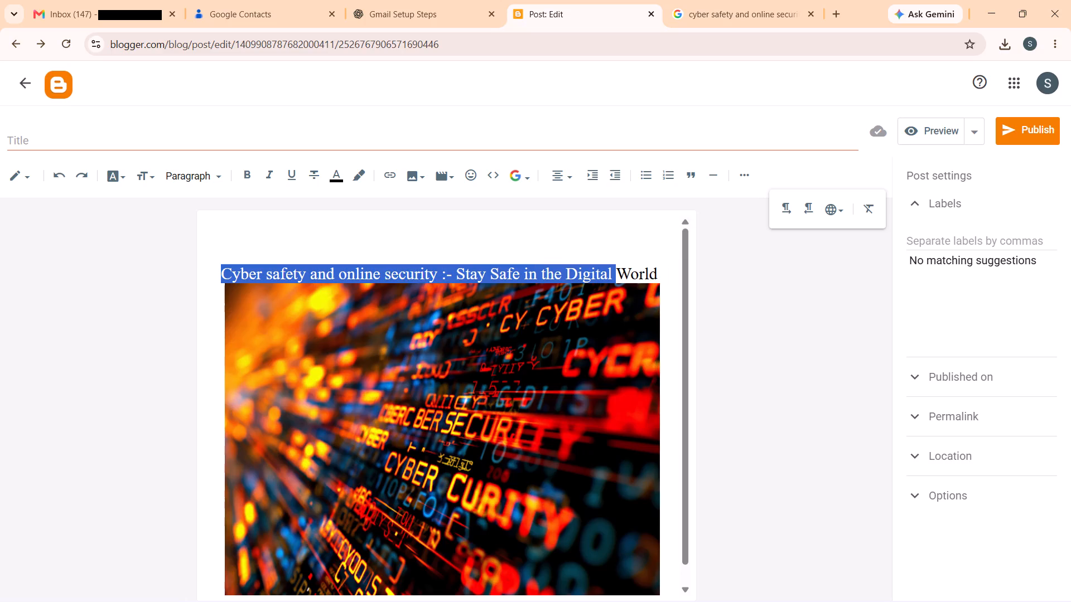
pyautogui.moveTo(624, 275); pyautogui.dragTo(664, 276)
pyautogui.hotkey('ctrl', 'c')
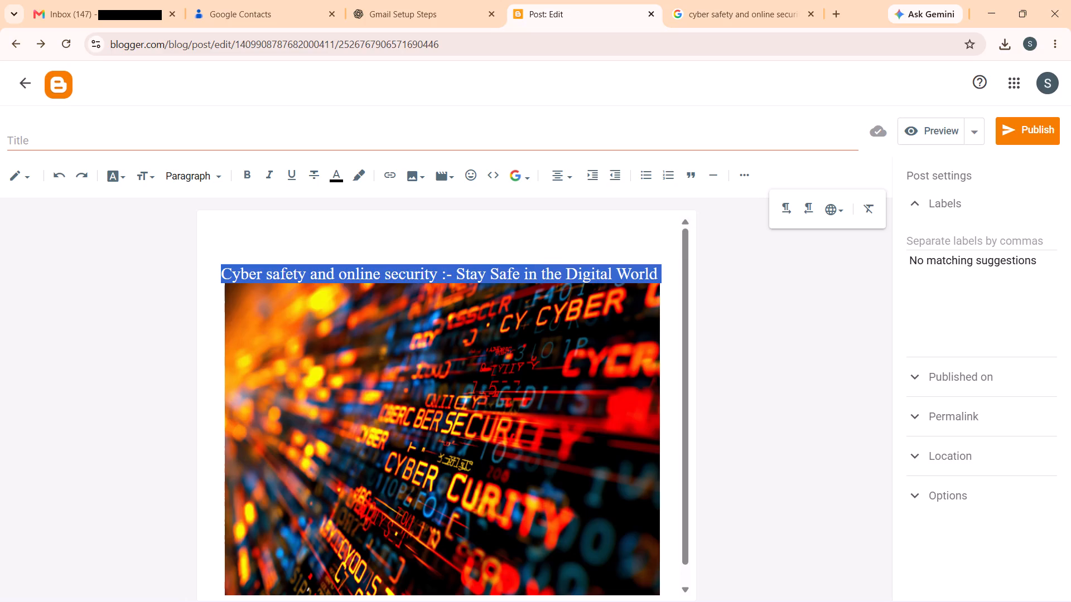
pyautogui.click(597, 298)
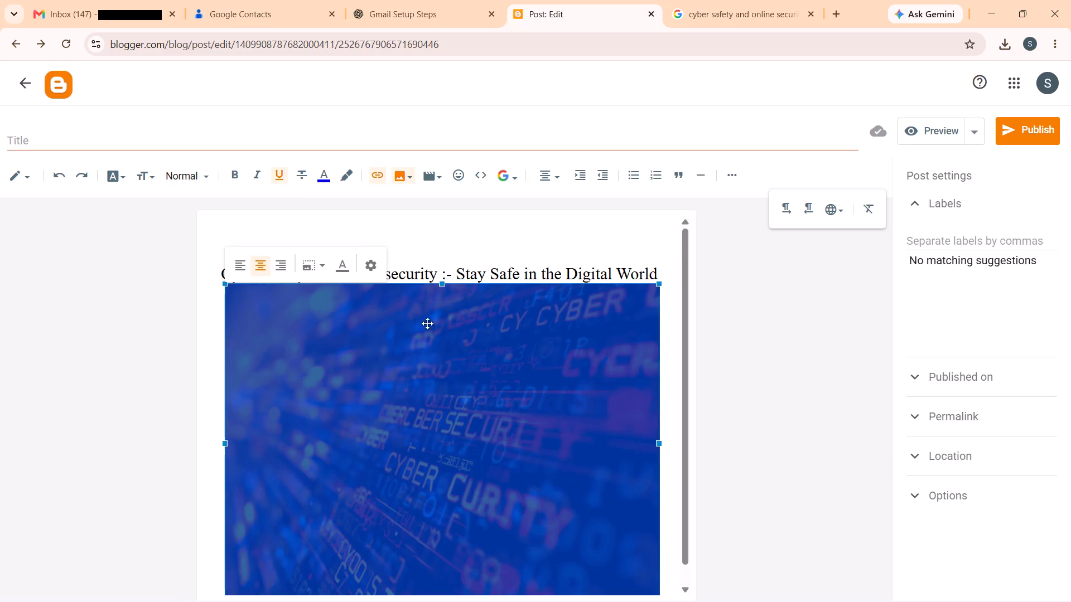
pyautogui.hotkey('ctrl', 'v')
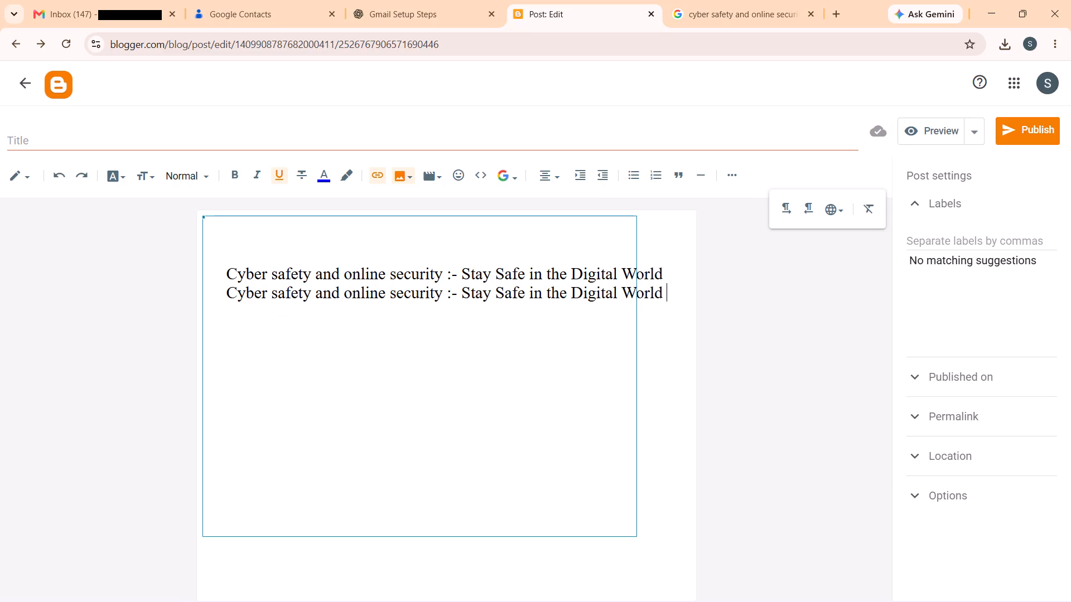
# Delete the text of the upper of the two identical "Cyber safety and online security" heading lines.
pyautogui.moveTo(225, 272); pyautogui.dragTo(654, 294)
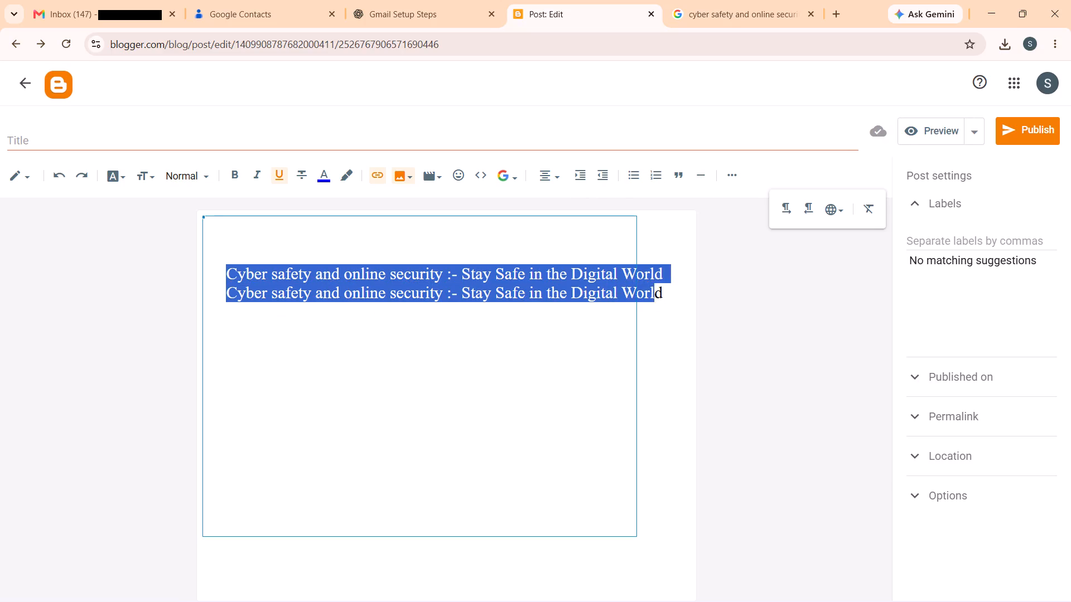
pyautogui.moveTo(654, 294); pyautogui.dragTo(664, 279)
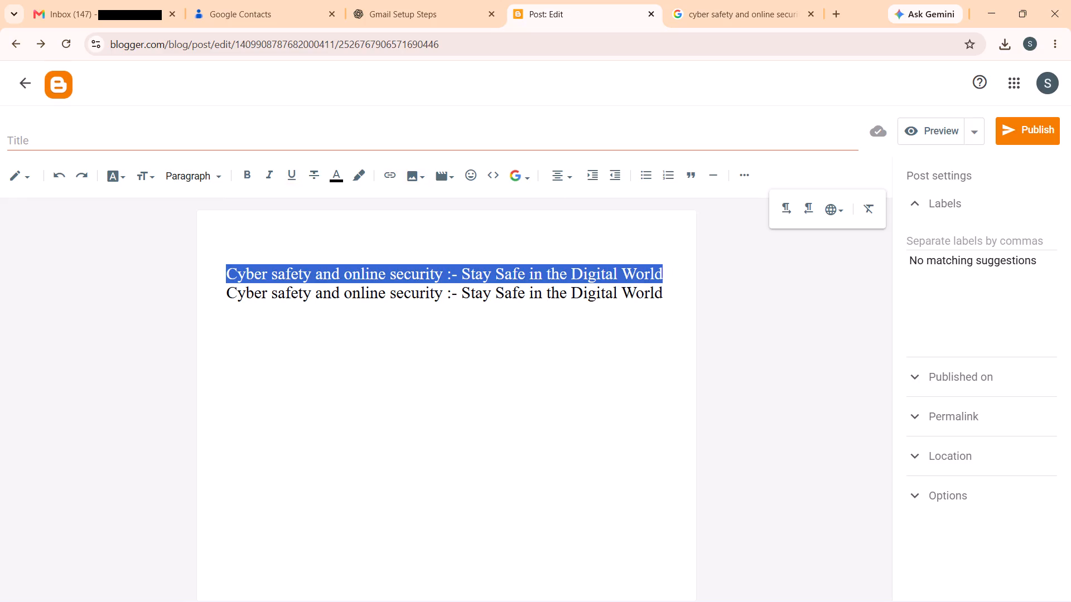
pyautogui.press('BackSpace')
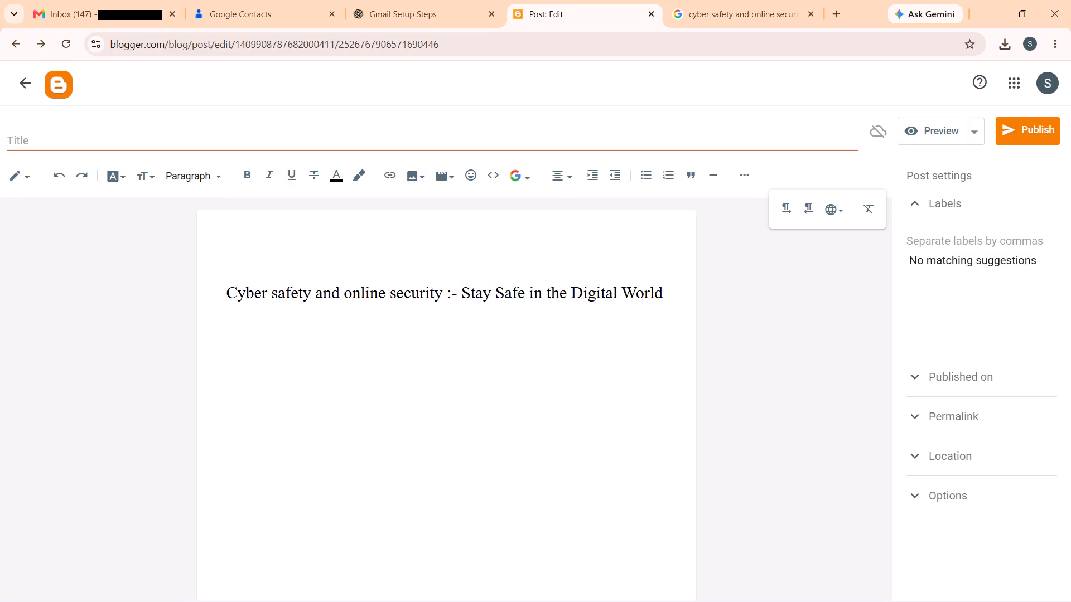
# Add an empty line directly below the remaining "Cyber safety and online security" heading line.
pyautogui.click(607, 329)
pyautogui.click(663, 298)
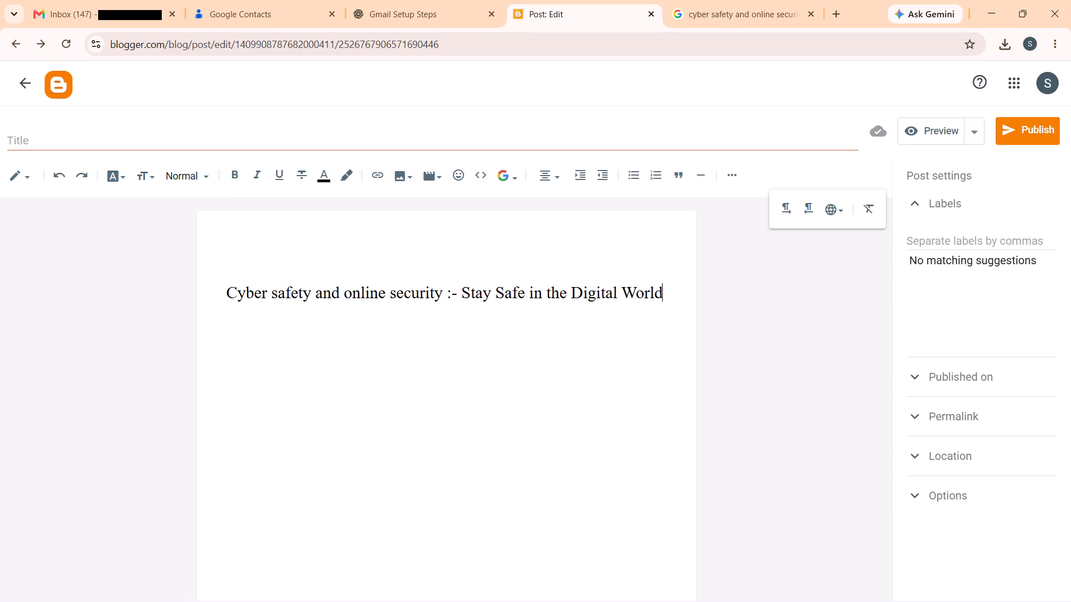
pyautogui.press('Return')
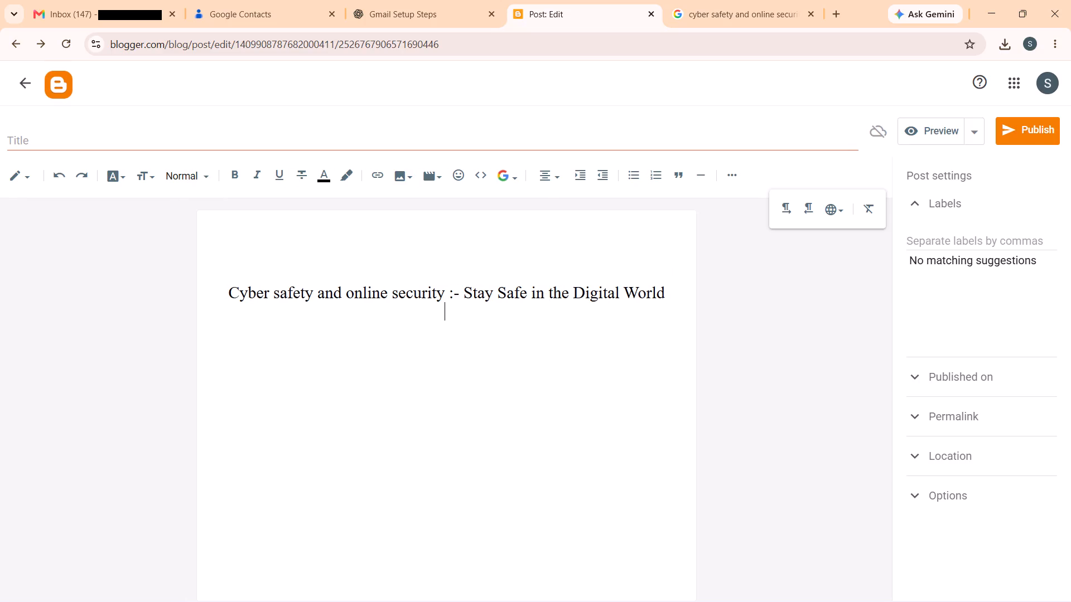
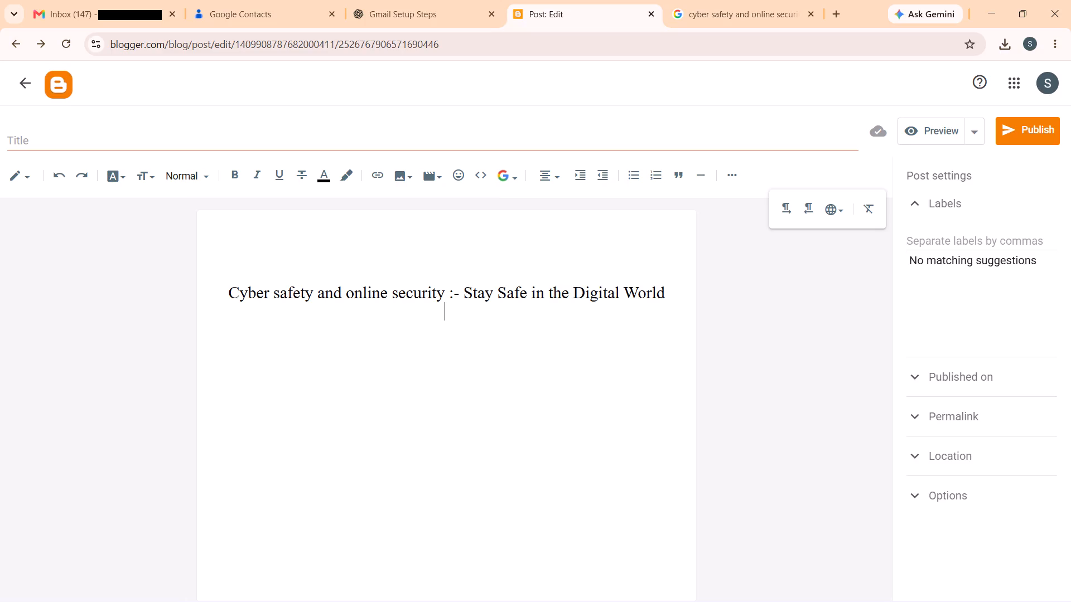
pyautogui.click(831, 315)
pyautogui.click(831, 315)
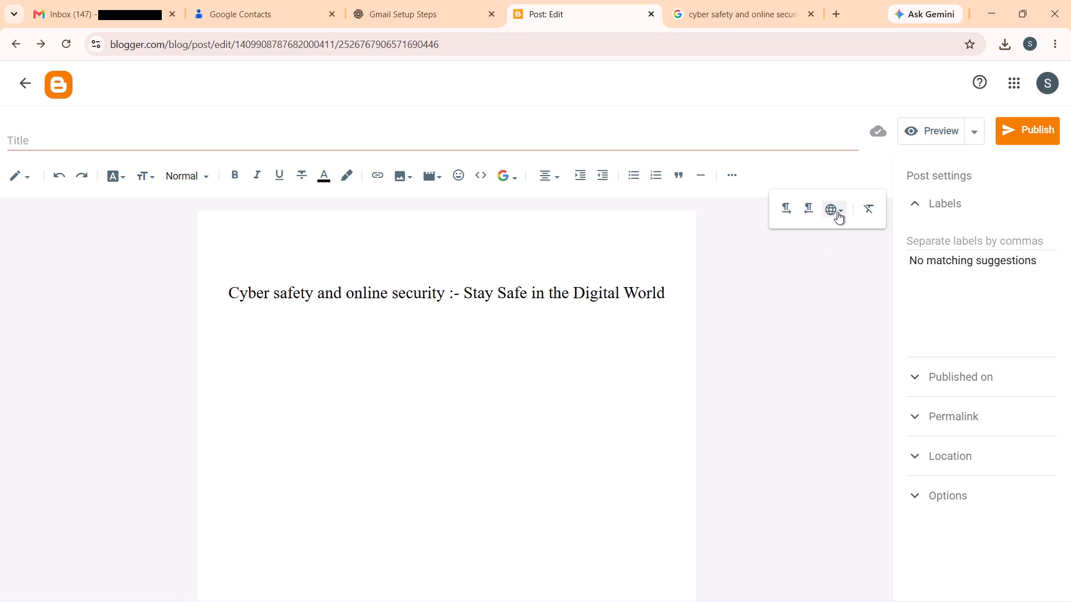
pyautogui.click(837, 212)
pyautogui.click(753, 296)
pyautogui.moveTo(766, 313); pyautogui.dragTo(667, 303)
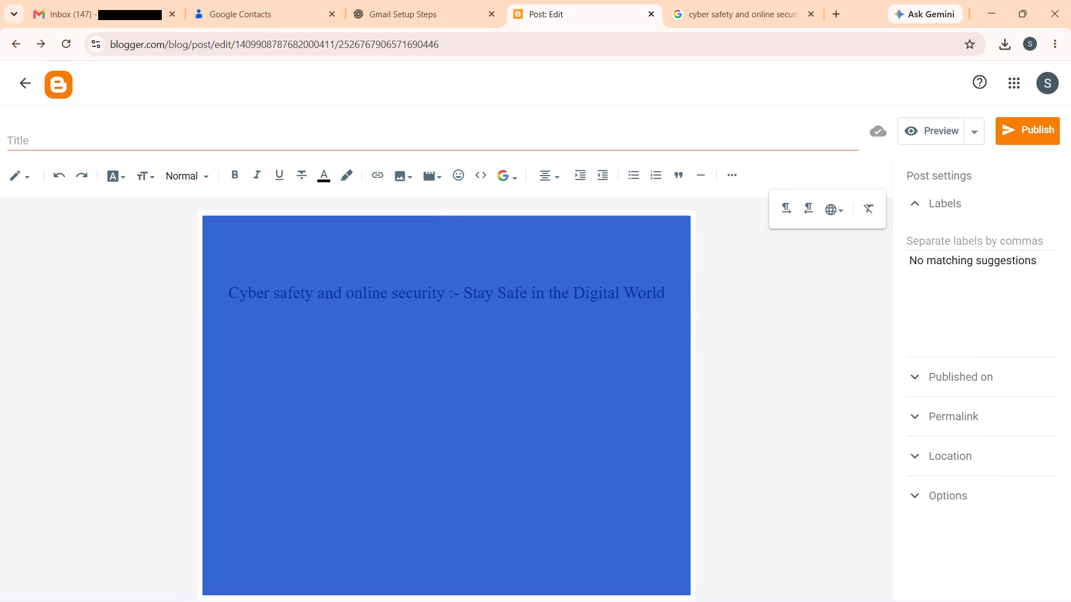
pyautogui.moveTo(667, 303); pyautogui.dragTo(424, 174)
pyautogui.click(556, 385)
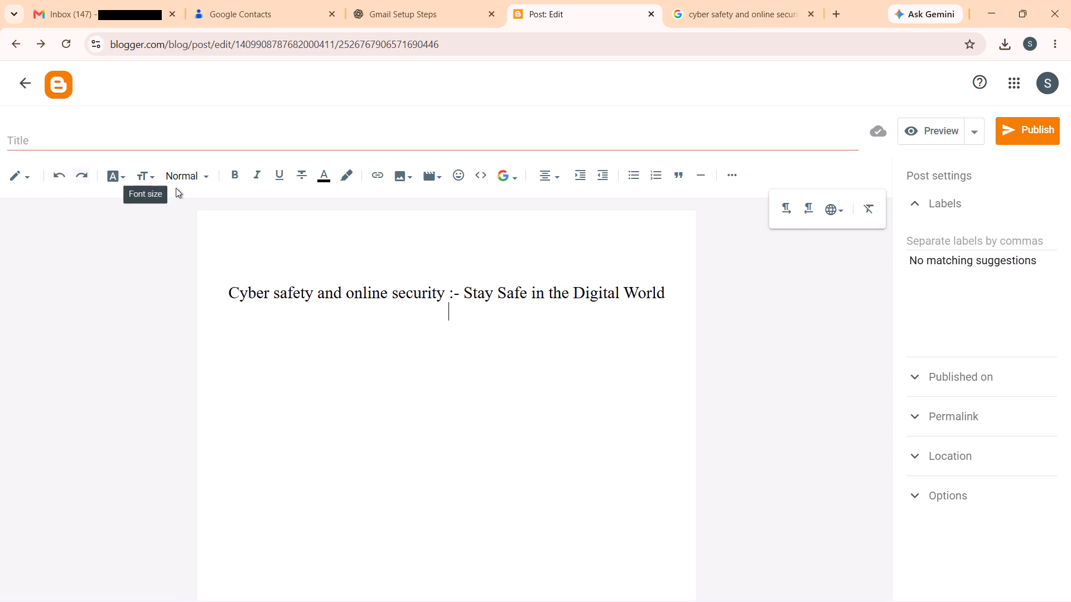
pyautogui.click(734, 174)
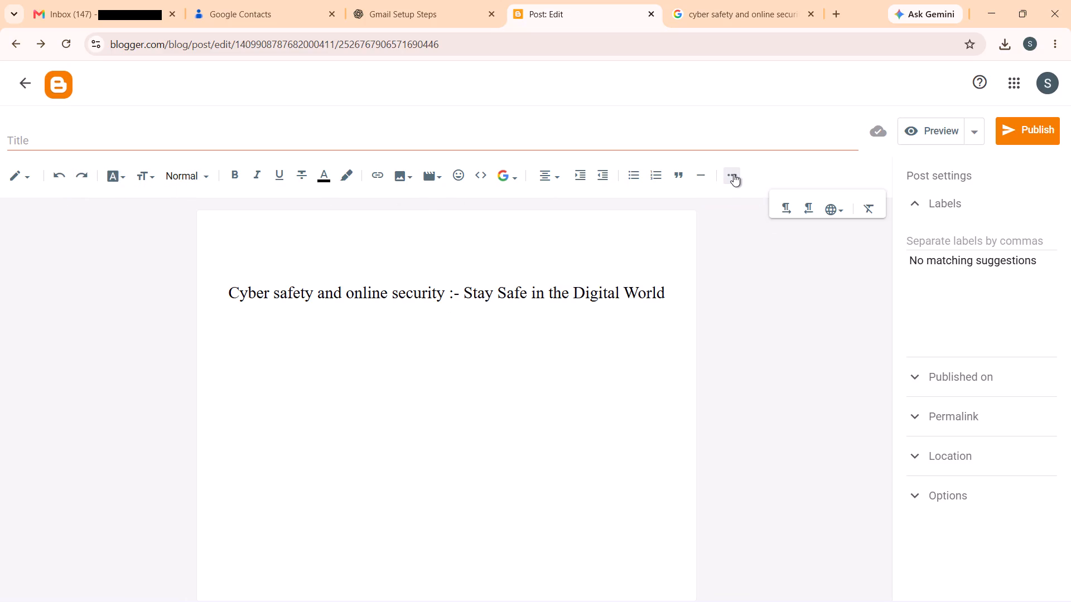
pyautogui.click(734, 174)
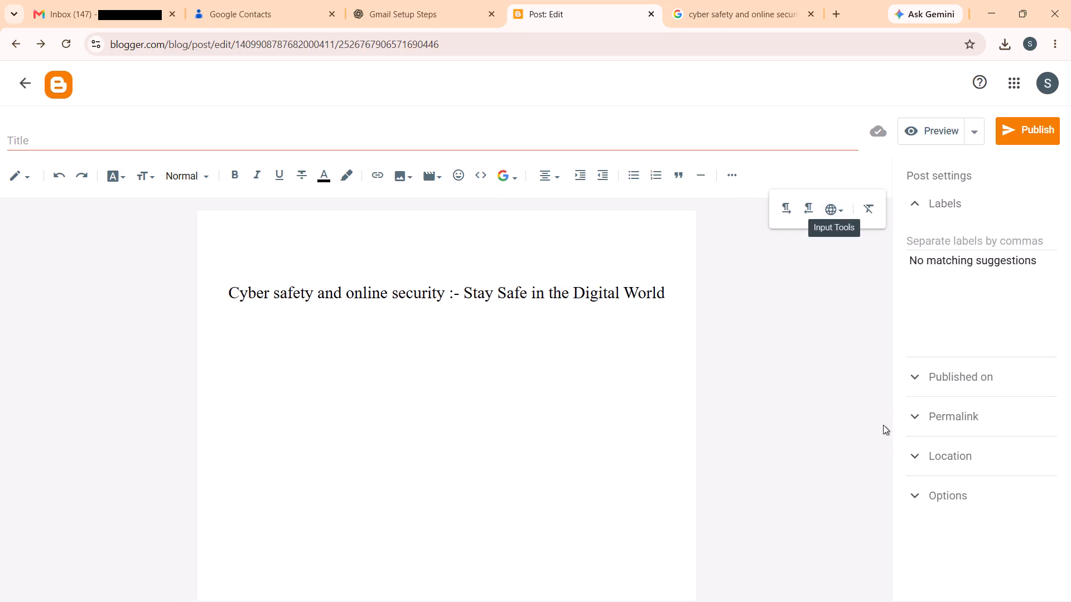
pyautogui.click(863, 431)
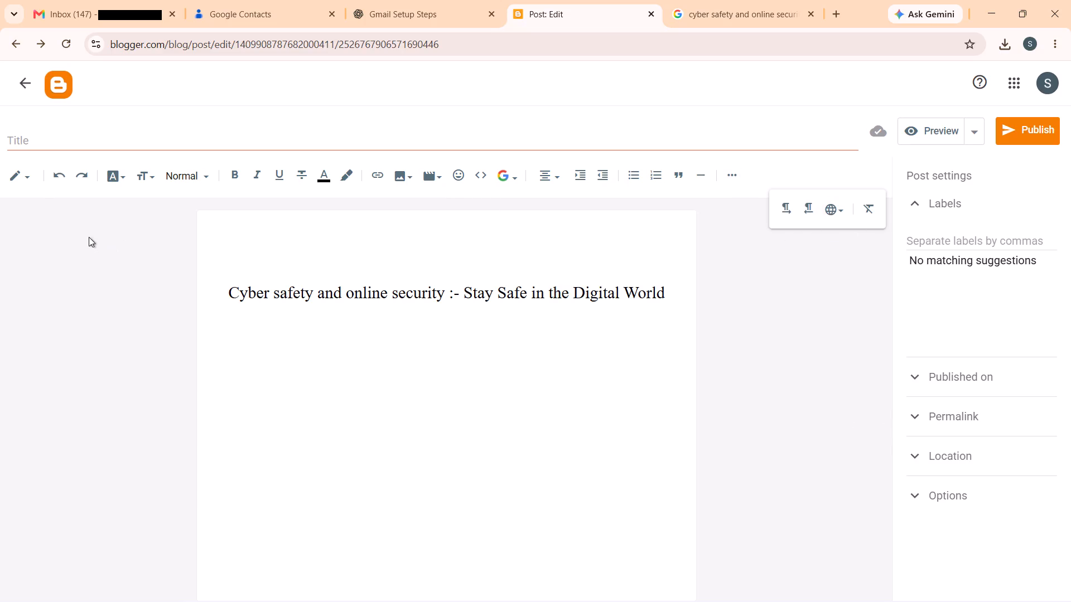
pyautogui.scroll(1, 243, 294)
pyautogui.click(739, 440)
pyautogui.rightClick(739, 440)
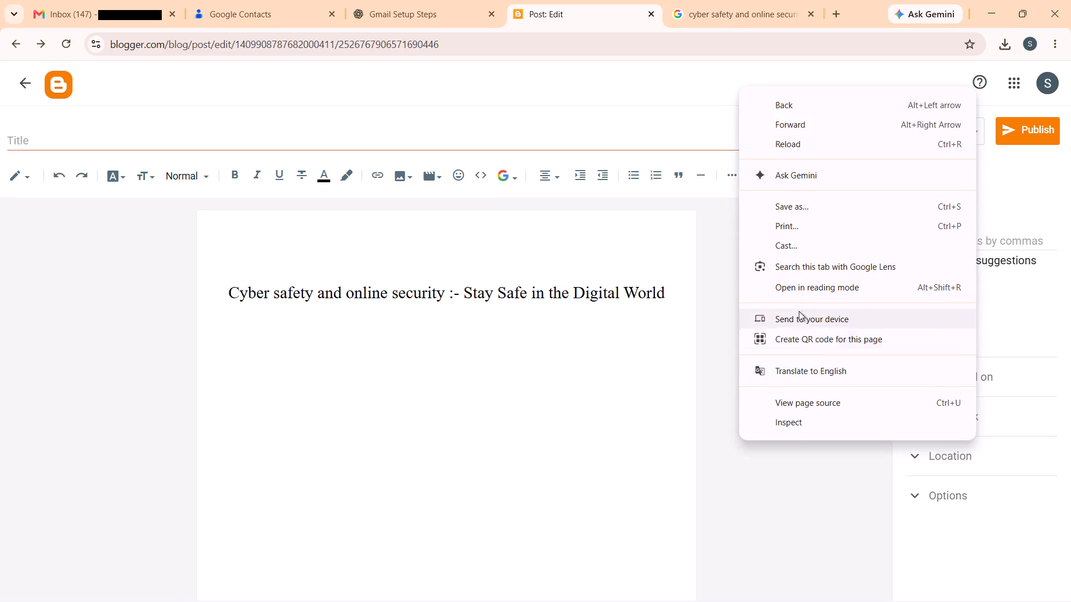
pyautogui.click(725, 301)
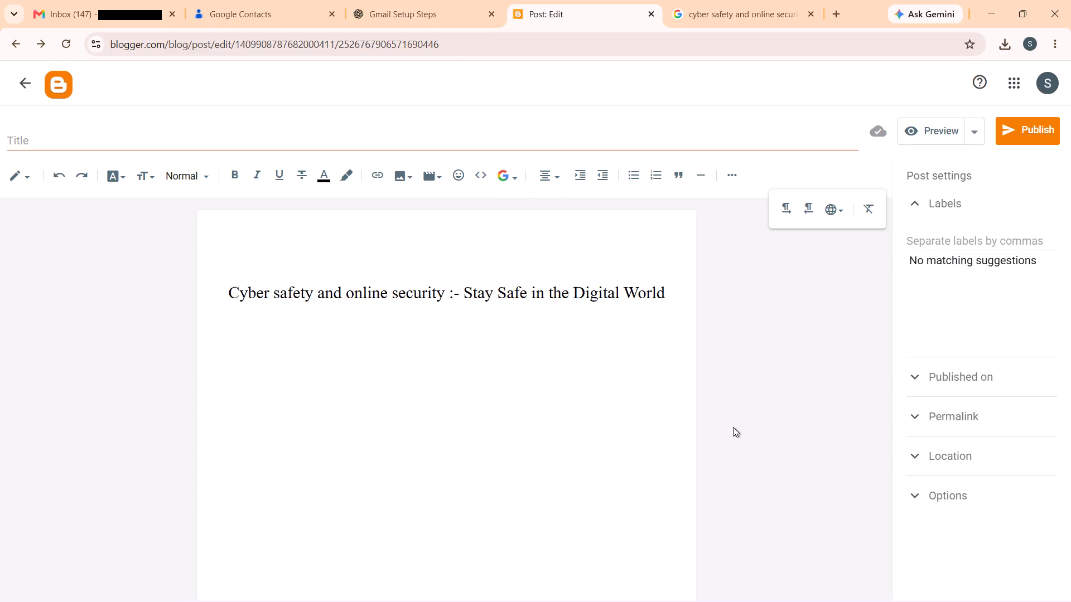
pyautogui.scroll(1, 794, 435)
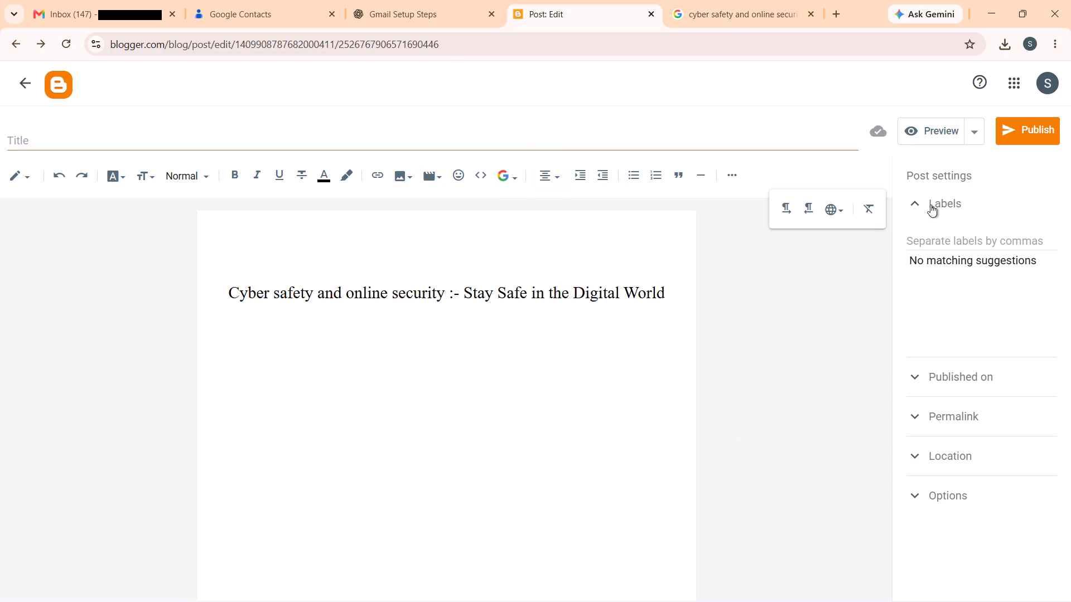
# Collapse the Labels section in the post settings.
pyautogui.click(923, 202)
pyautogui.click(799, 269)
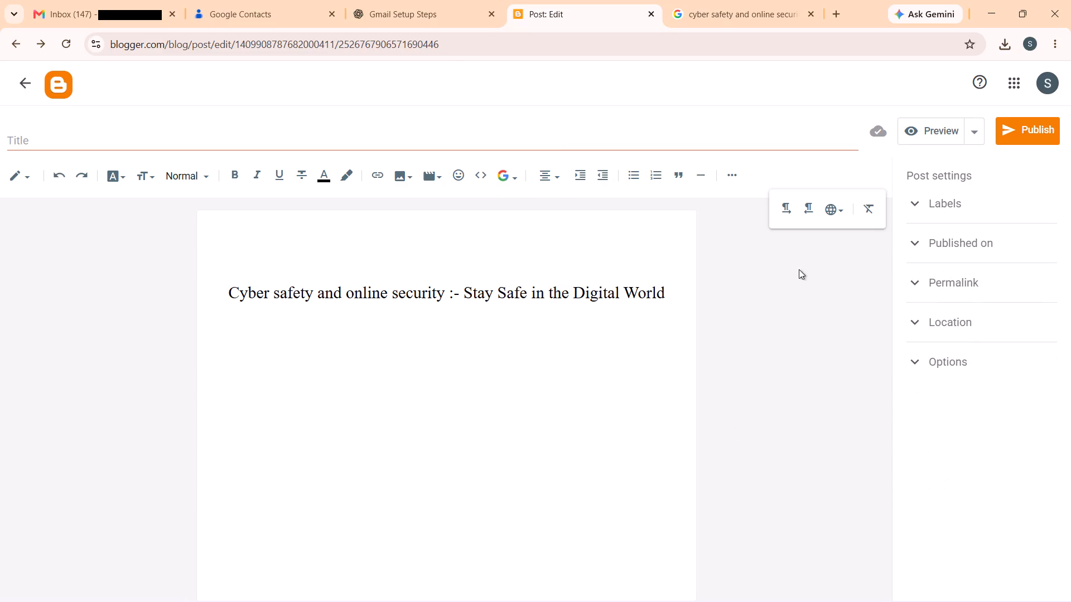
pyautogui.rightClick(747, 280)
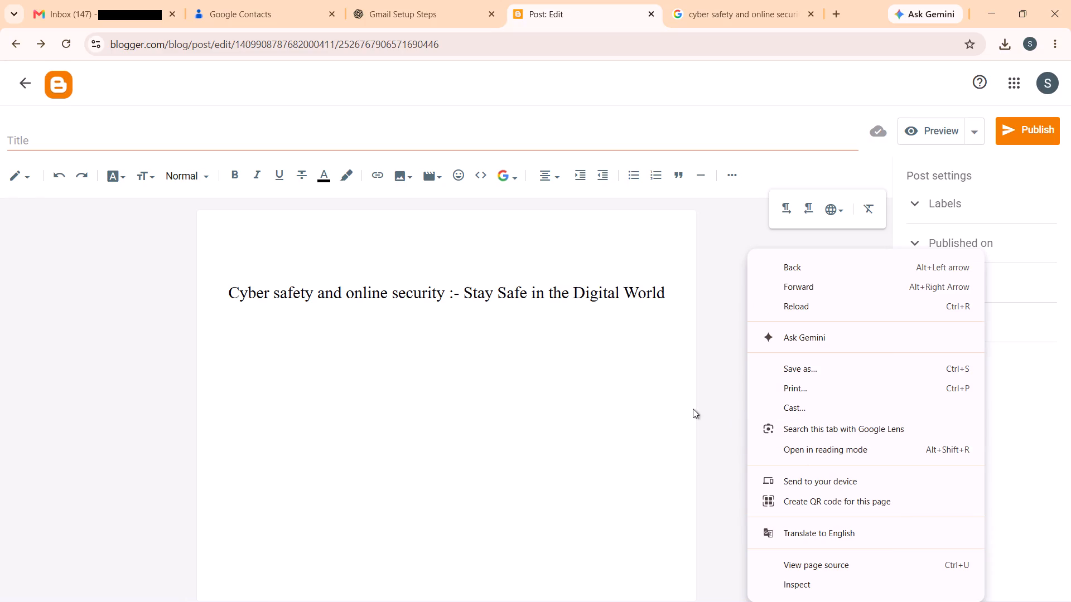
pyautogui.click(710, 405)
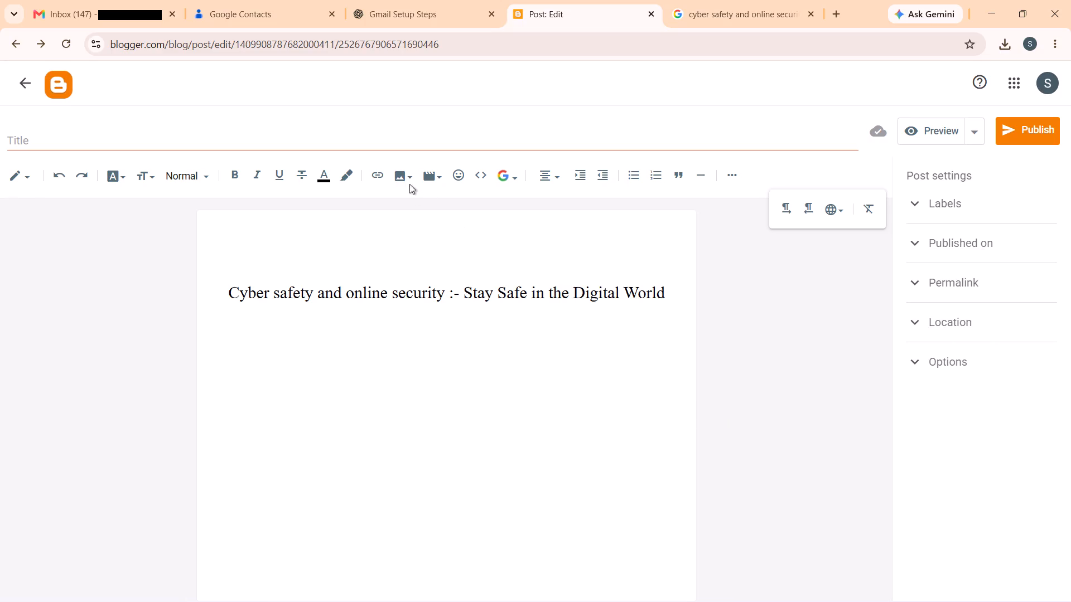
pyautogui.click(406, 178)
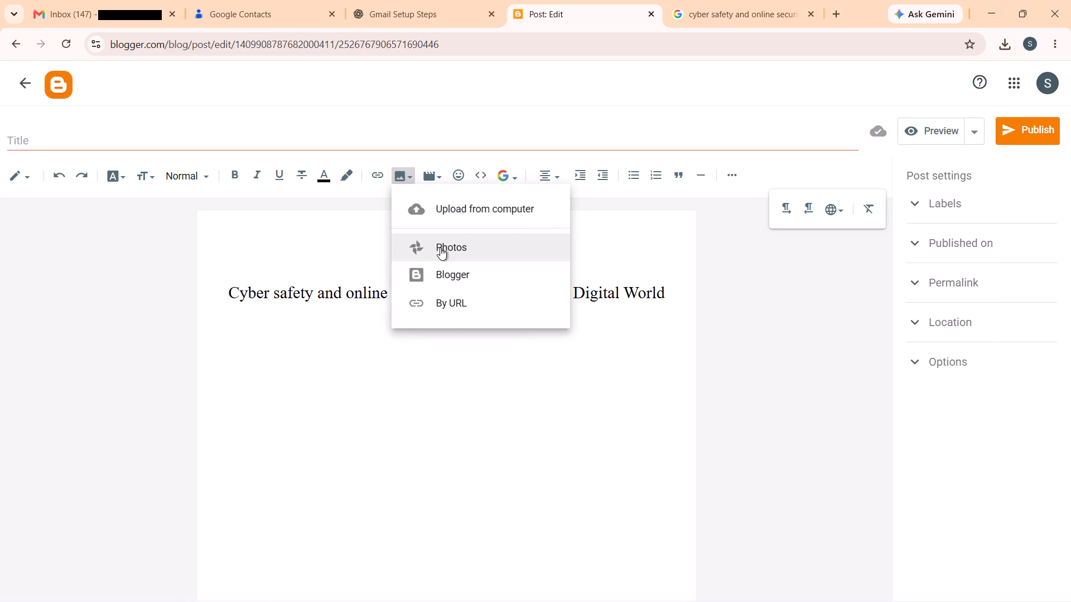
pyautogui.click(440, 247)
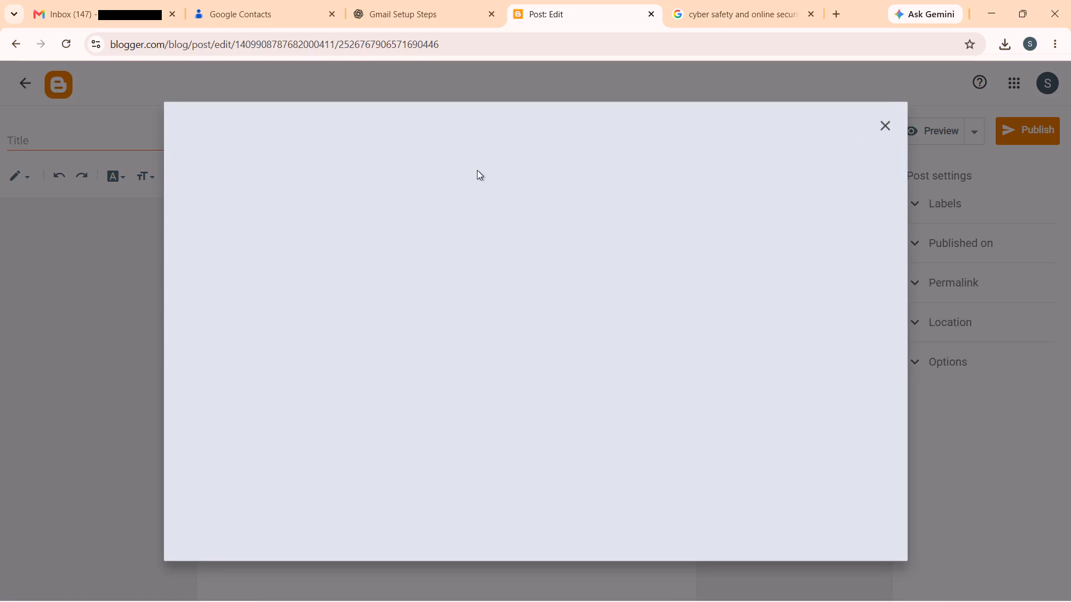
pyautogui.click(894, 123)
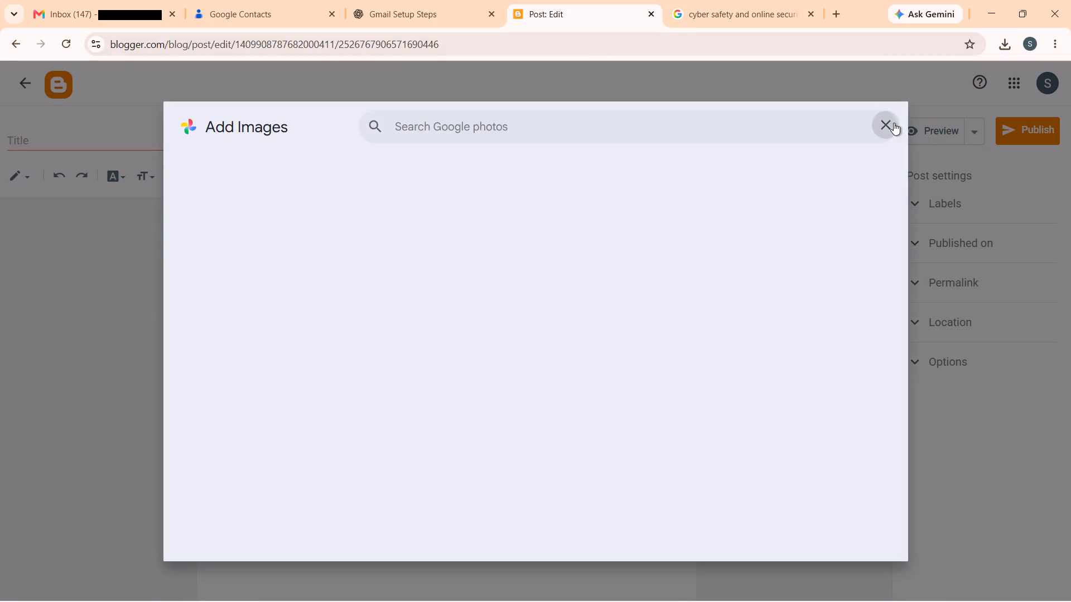
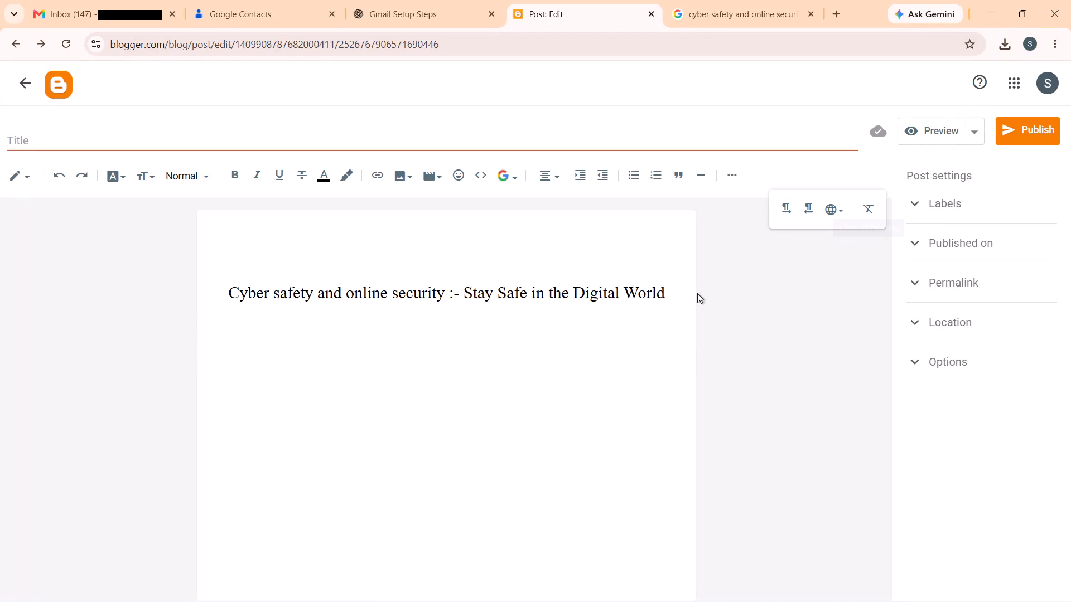
# Start a new line below the "Stay Safe in the Digital World" heading and align it left.
pyautogui.click(674, 293)
pyautogui.press('Return')
pyautogui.click(553, 181)
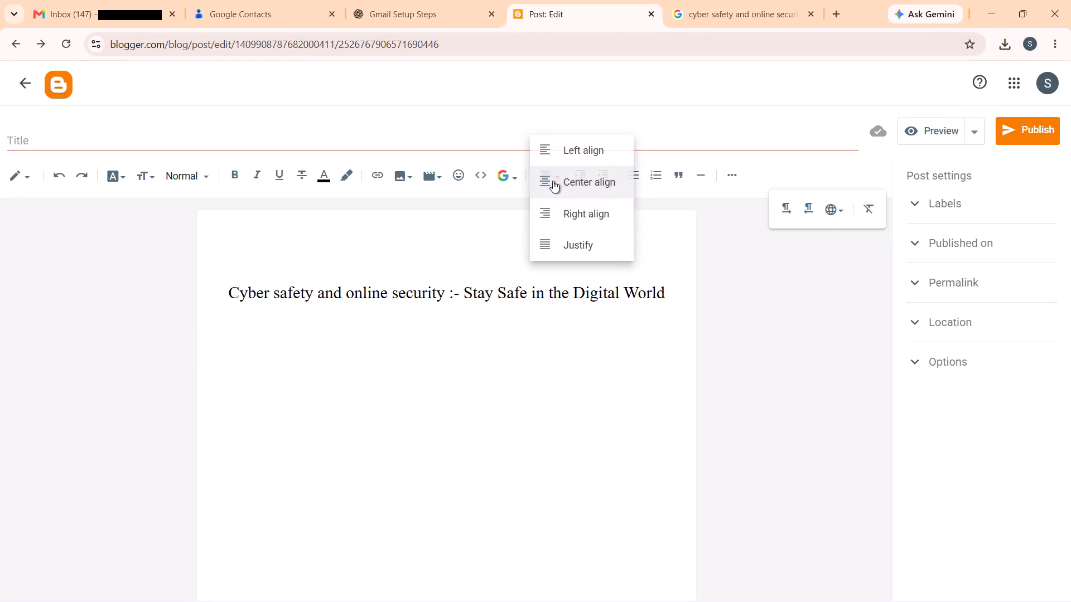
pyautogui.click(574, 149)
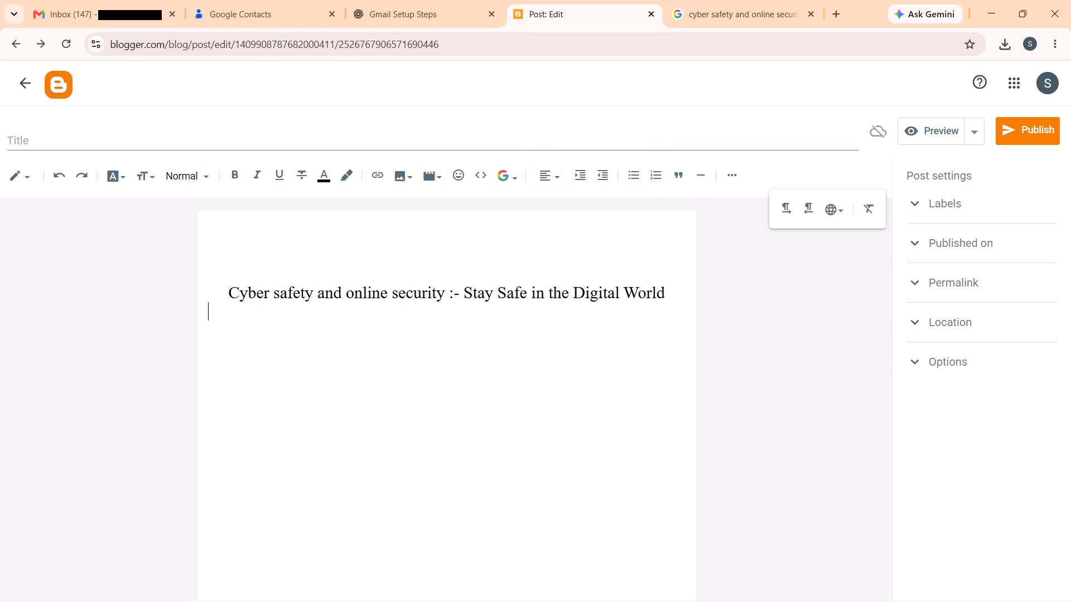
# Leave a blank line under the heading and write the indented date "October 29,2026", followed by two line breaks.
pyautogui.press('space')
pyautogui.press('space')
pyautogui.press('space')
pyautogui.press('space')
pyautogui.press('Return')
pyautogui.press('space')
pyautogui.press('space')
pyautogui.press('space')
pyautogui.press('space')
pyautogui.press('space')
pyautogui.press('v')
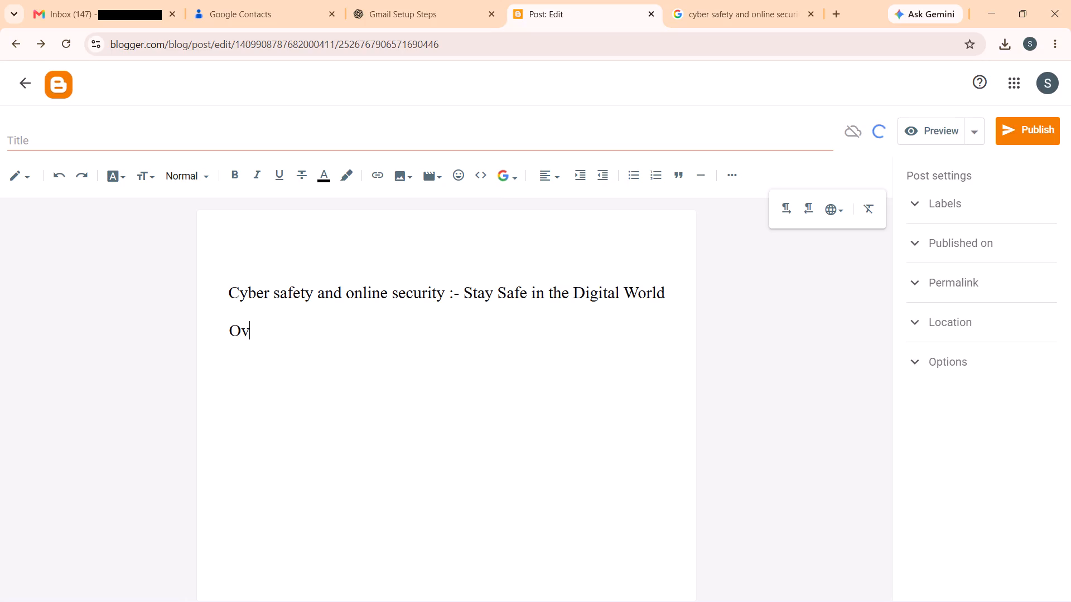
pyautogui.press('BackSpace')
pyautogui.write('ctu')
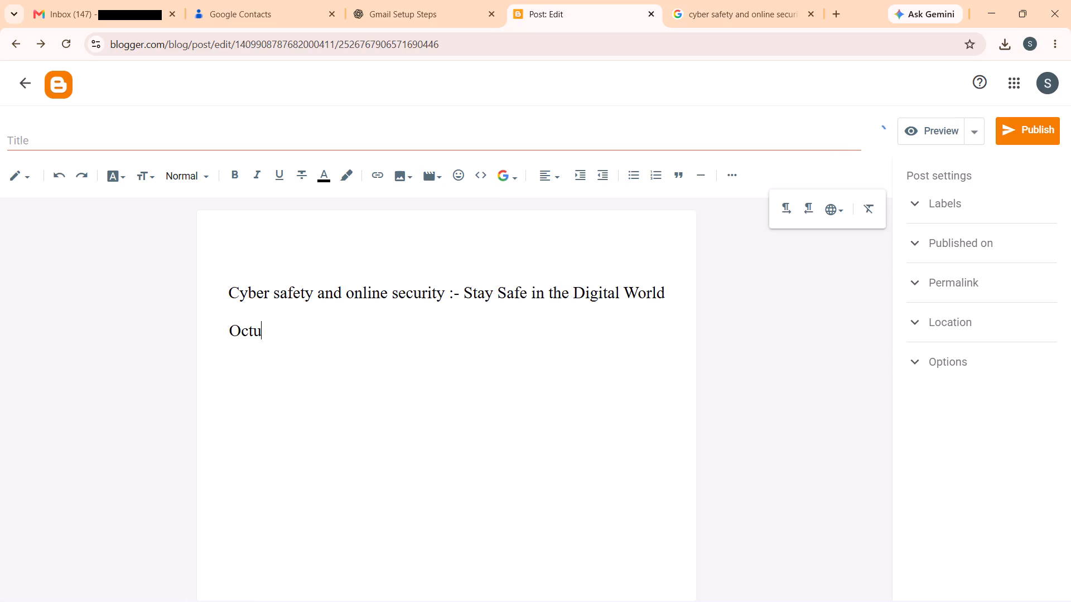
pyautogui.press('BackSpace')
pyautogui.write('ober')
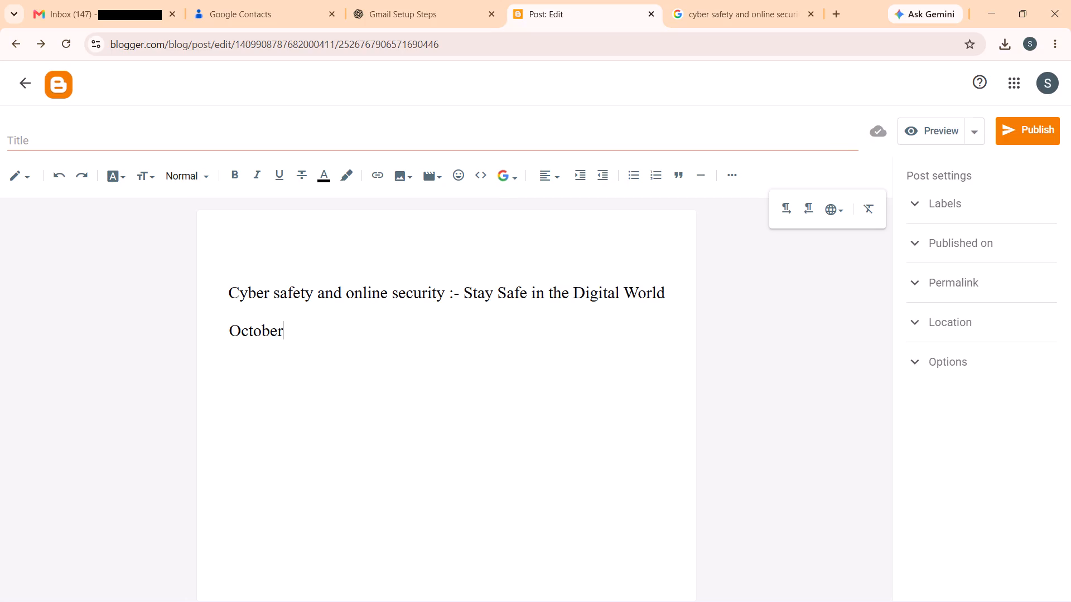
pyautogui.press('space')
pyautogui.write('29')
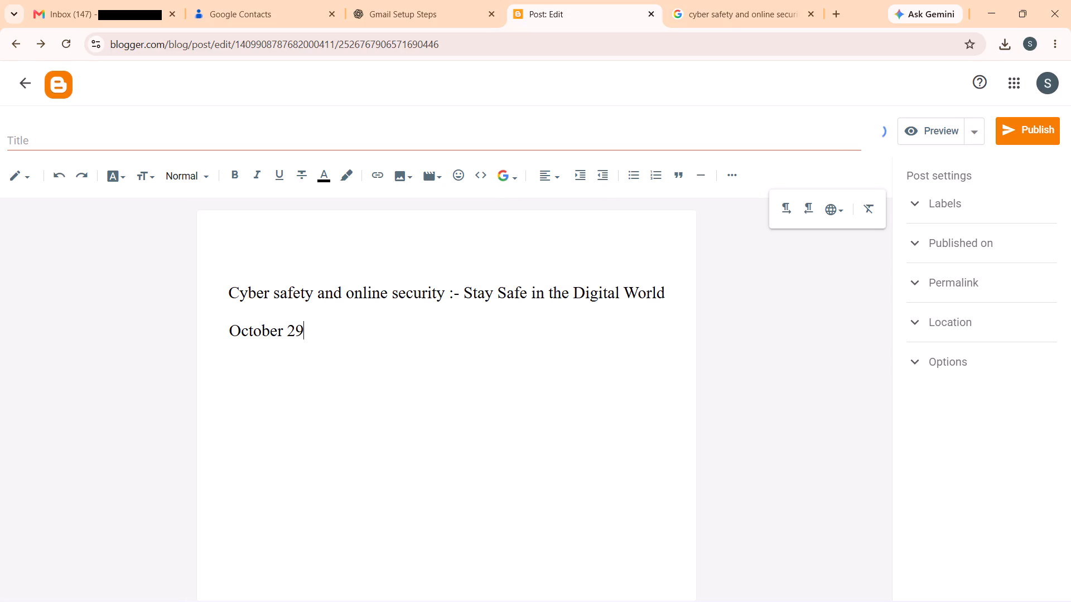
pyautogui.press(',')
pyautogui.write('2026')
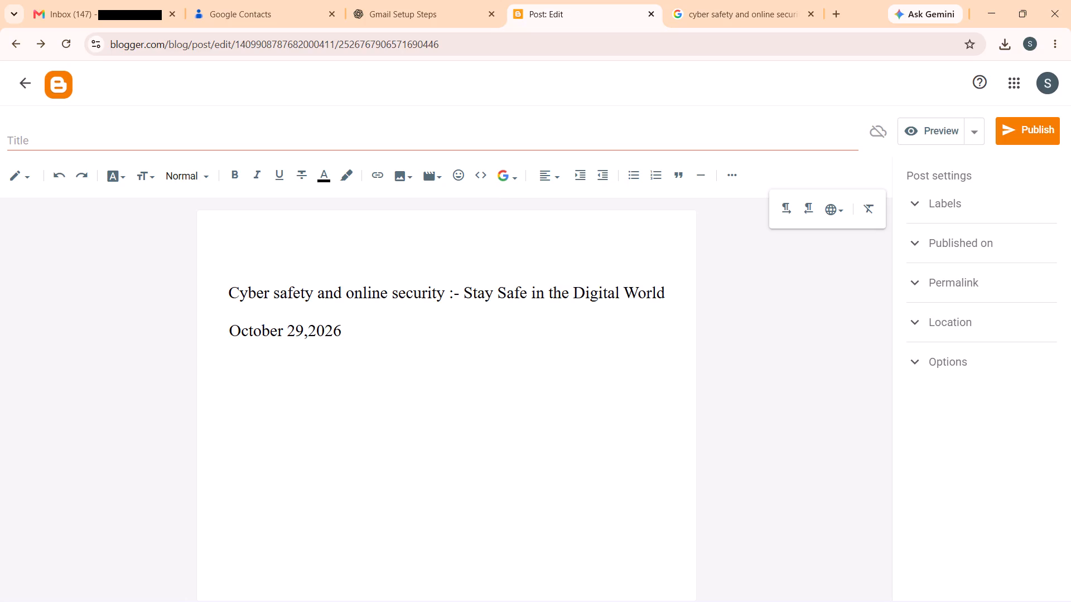
pyautogui.press('Return')
pyautogui.press('Return')
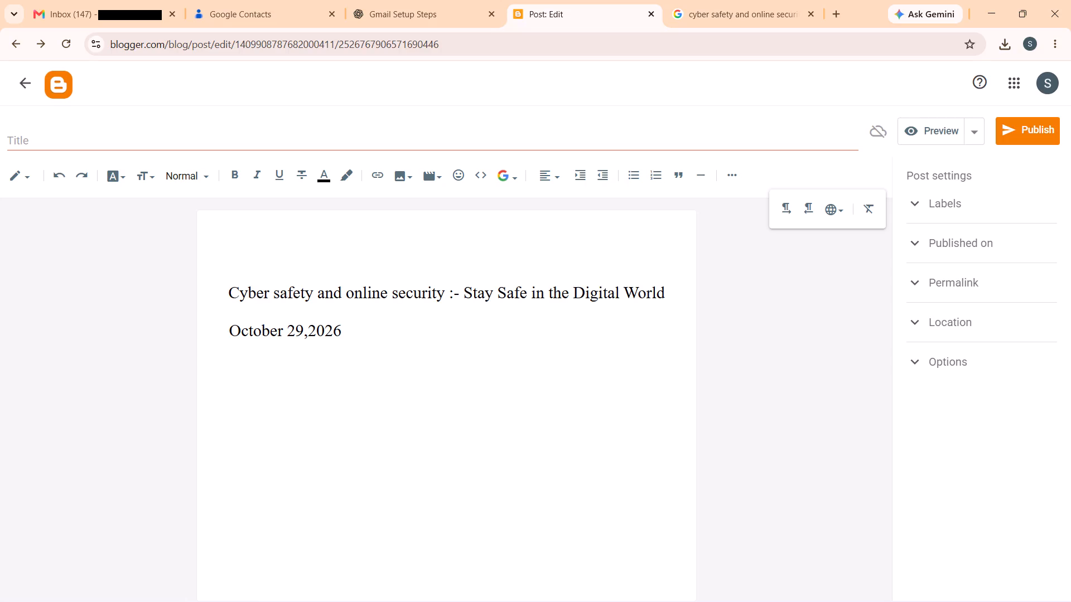
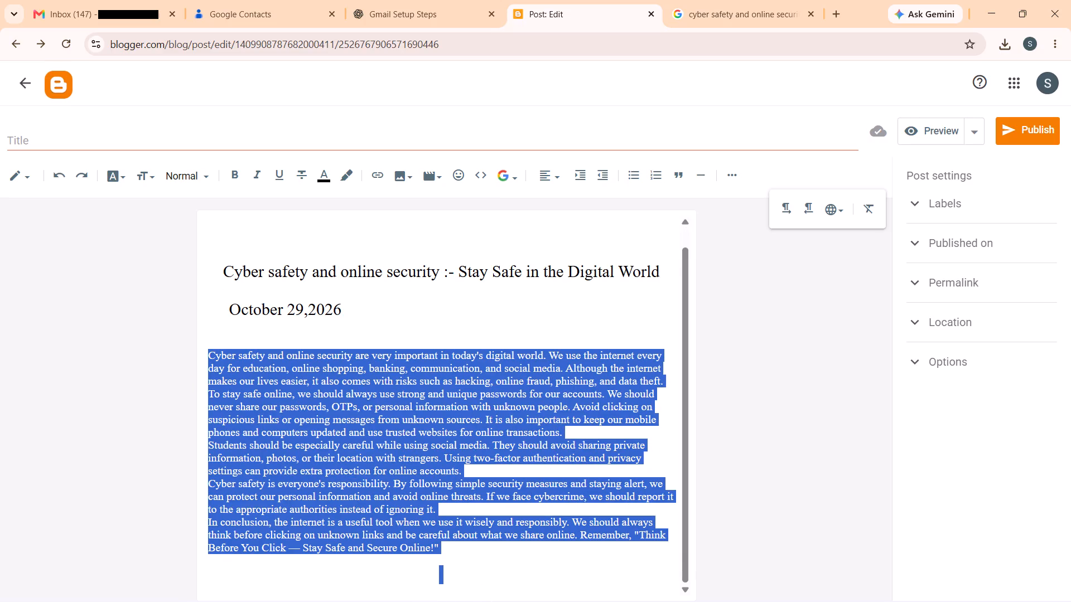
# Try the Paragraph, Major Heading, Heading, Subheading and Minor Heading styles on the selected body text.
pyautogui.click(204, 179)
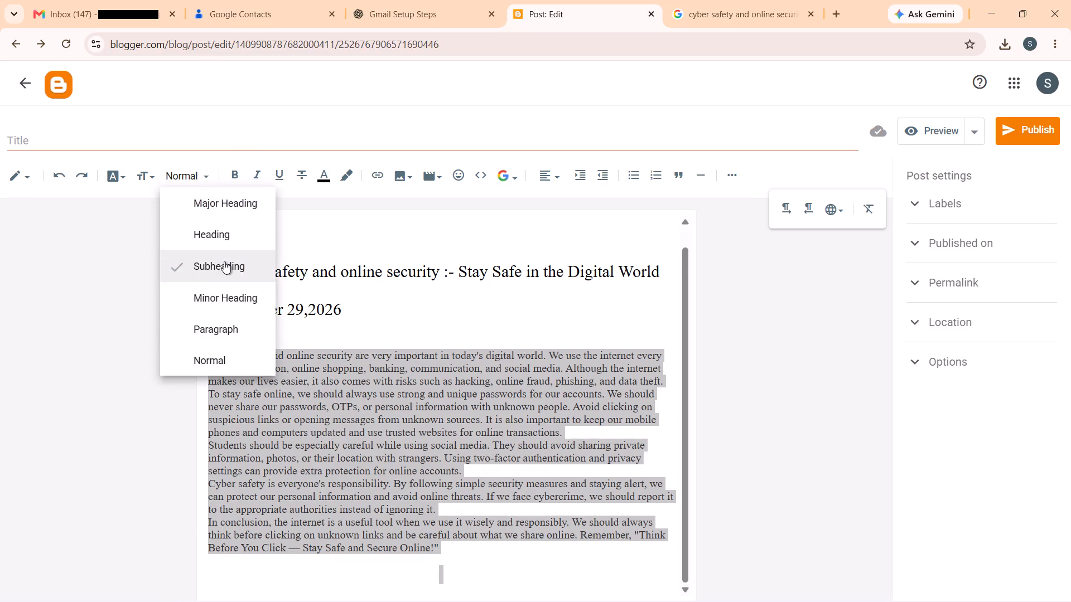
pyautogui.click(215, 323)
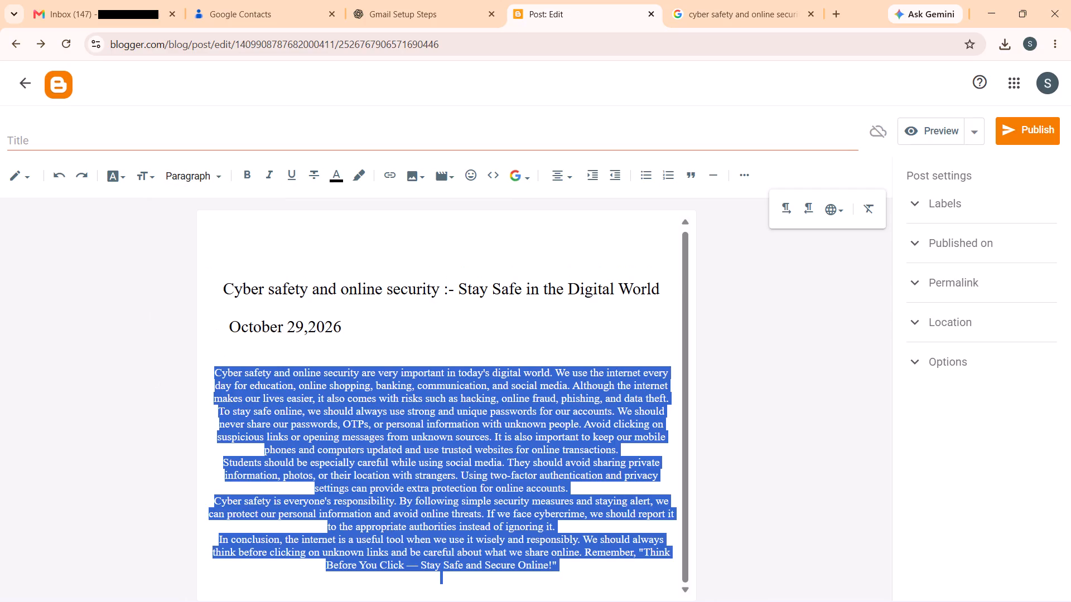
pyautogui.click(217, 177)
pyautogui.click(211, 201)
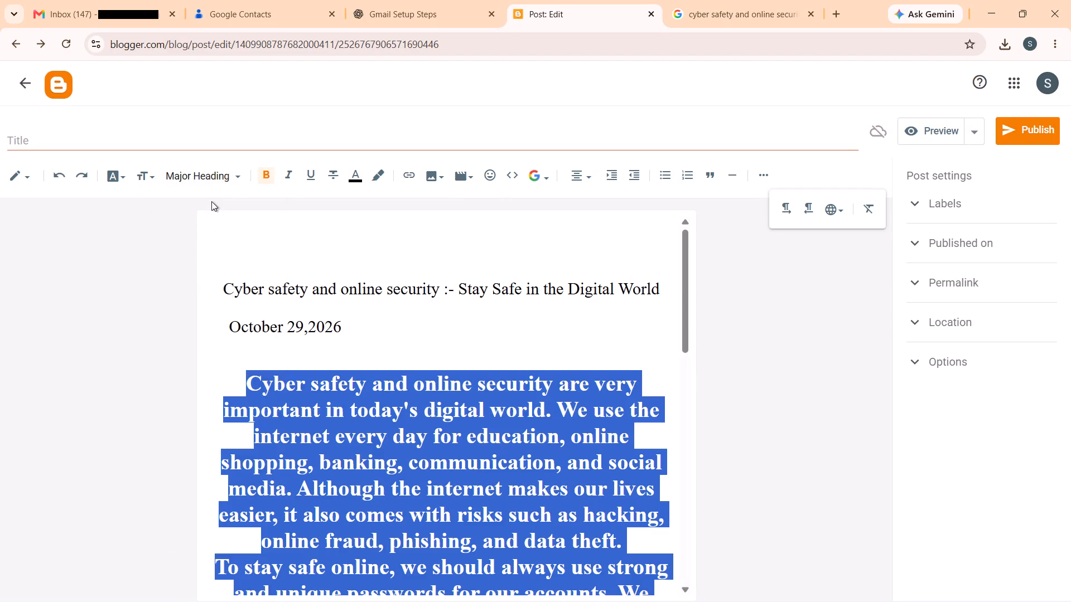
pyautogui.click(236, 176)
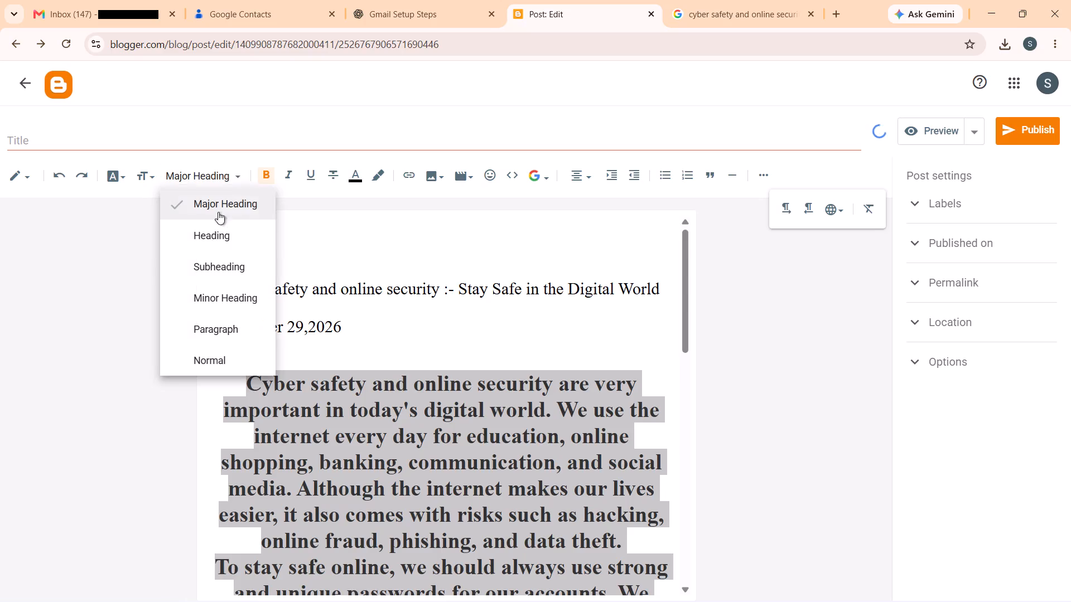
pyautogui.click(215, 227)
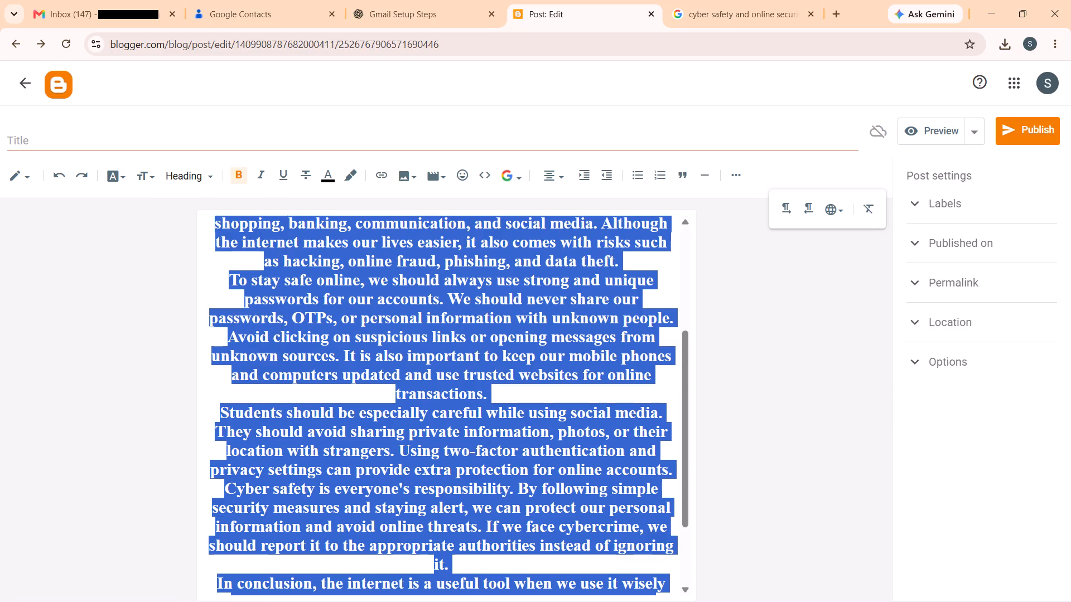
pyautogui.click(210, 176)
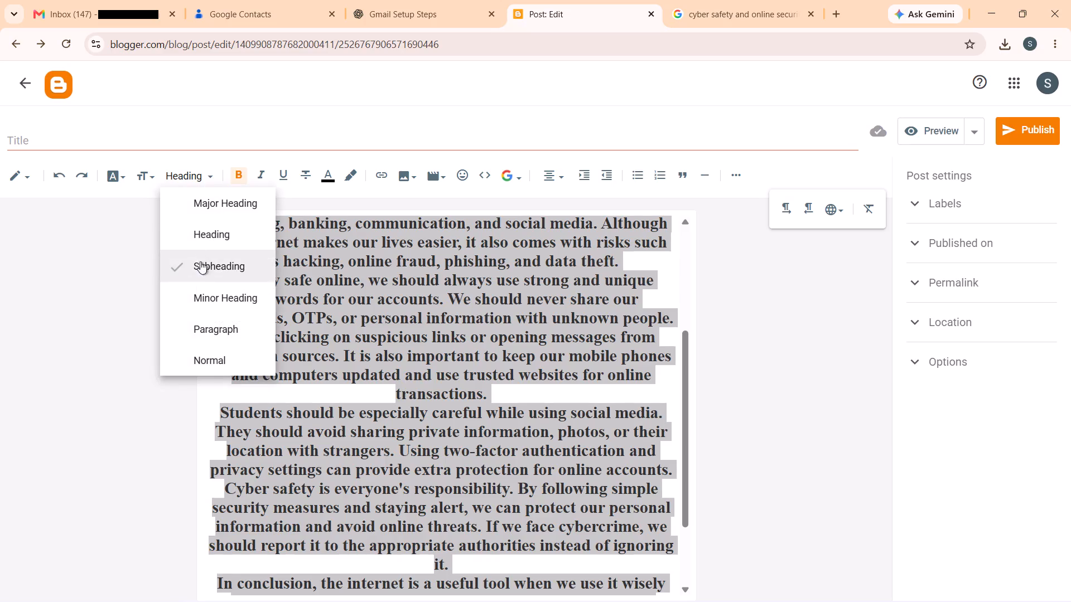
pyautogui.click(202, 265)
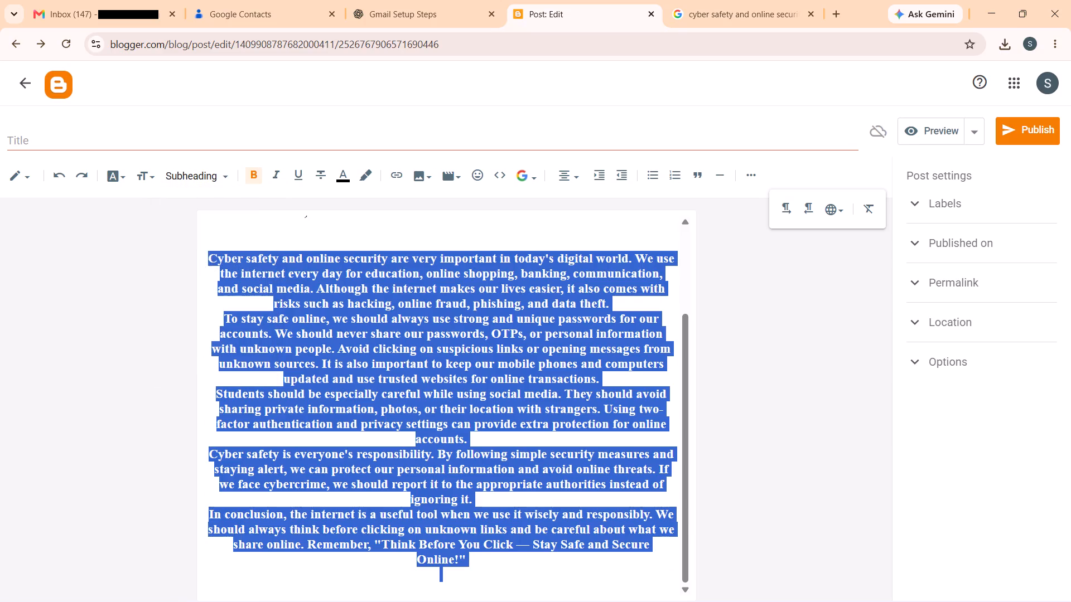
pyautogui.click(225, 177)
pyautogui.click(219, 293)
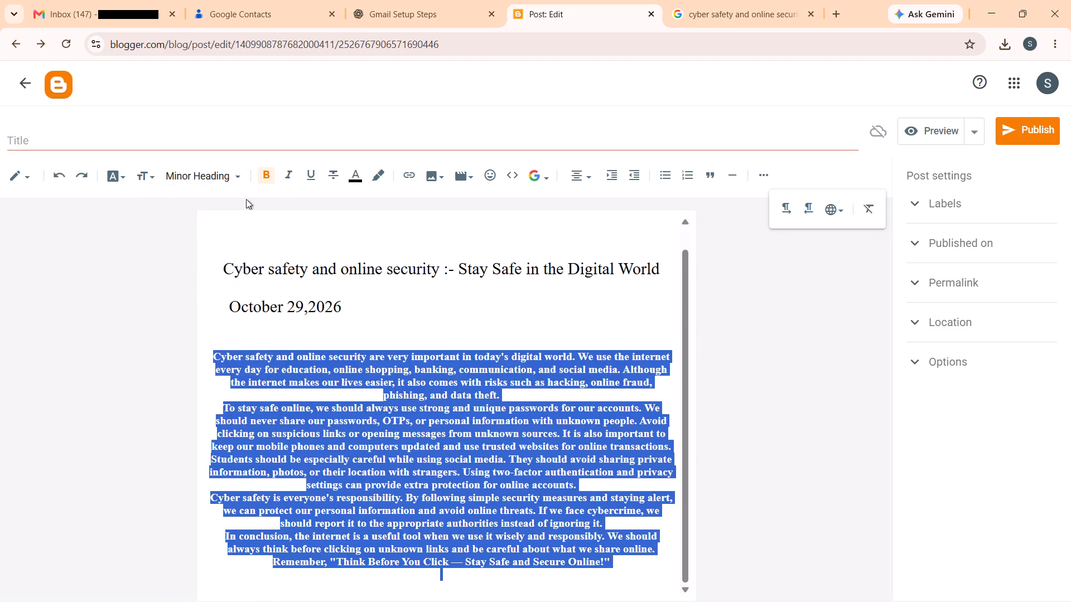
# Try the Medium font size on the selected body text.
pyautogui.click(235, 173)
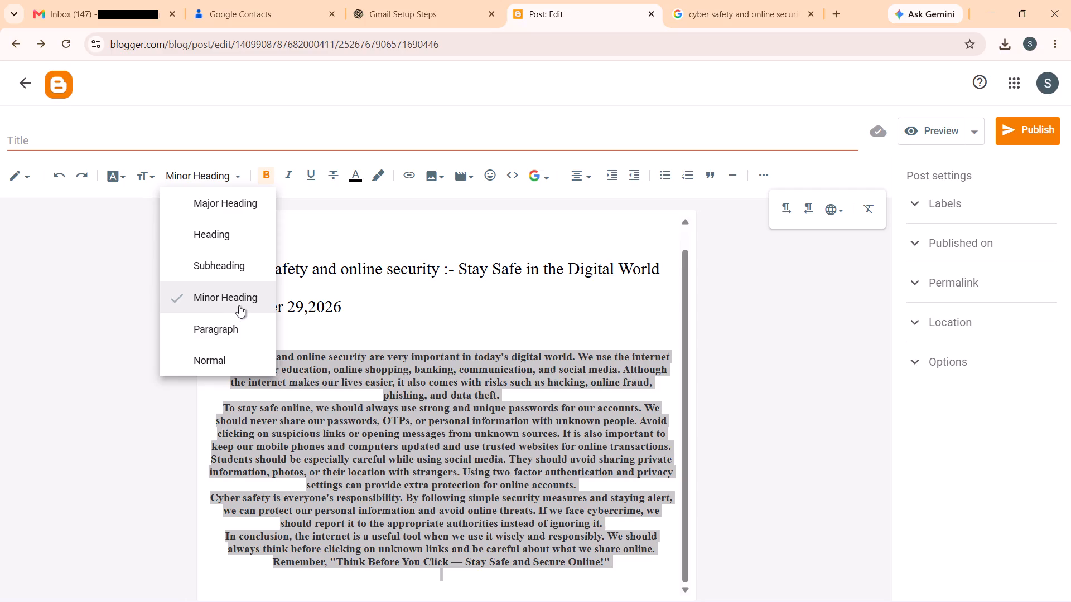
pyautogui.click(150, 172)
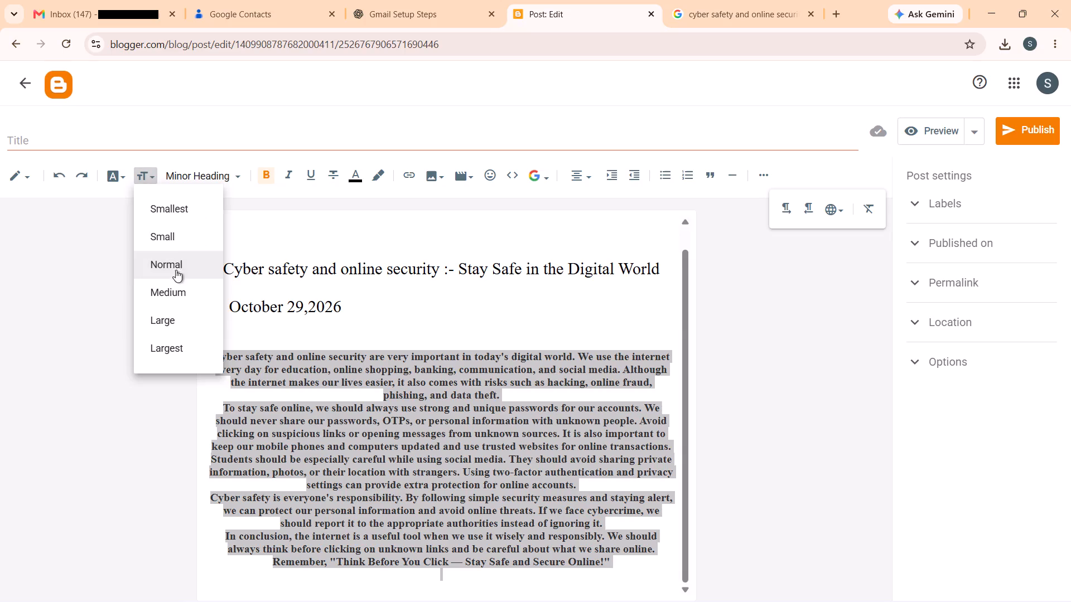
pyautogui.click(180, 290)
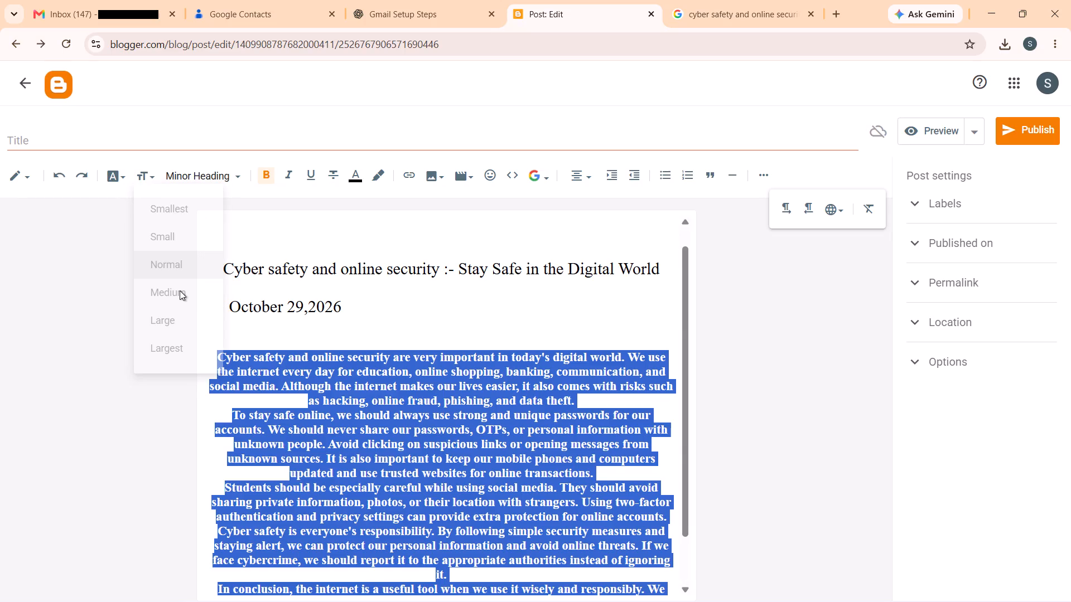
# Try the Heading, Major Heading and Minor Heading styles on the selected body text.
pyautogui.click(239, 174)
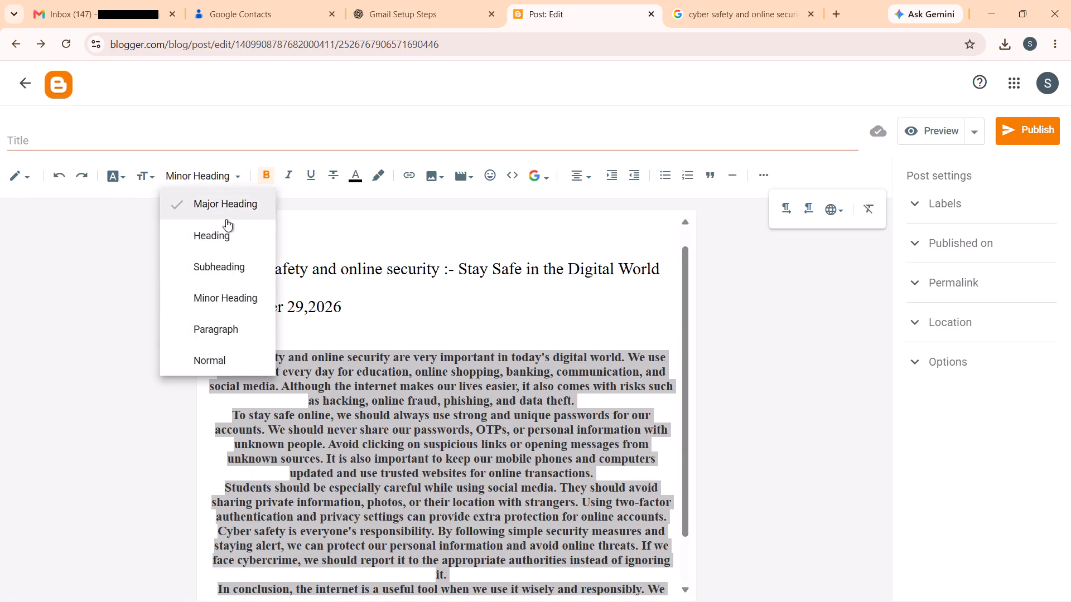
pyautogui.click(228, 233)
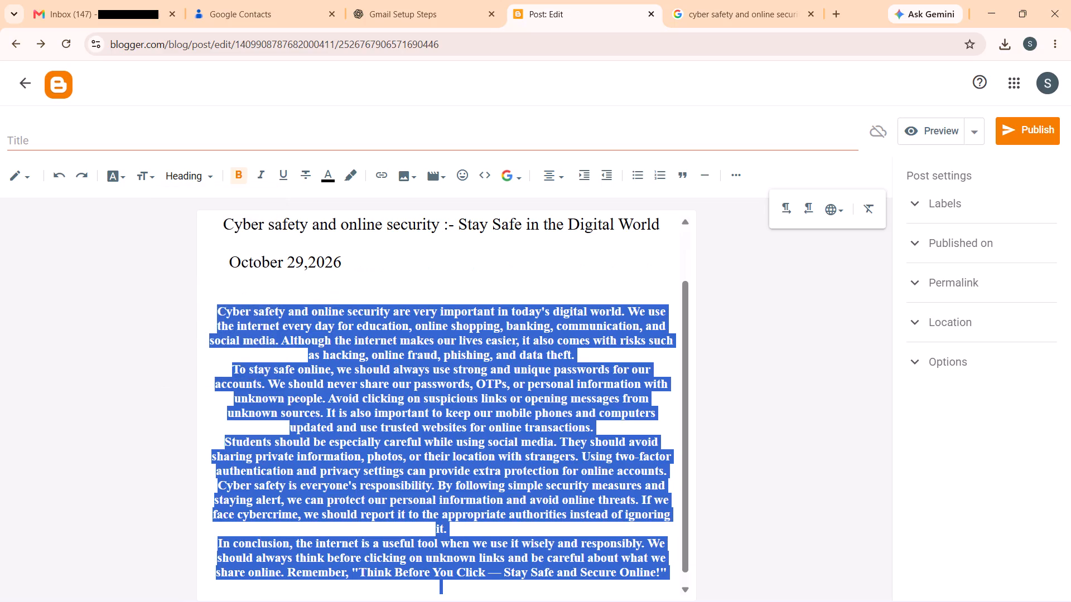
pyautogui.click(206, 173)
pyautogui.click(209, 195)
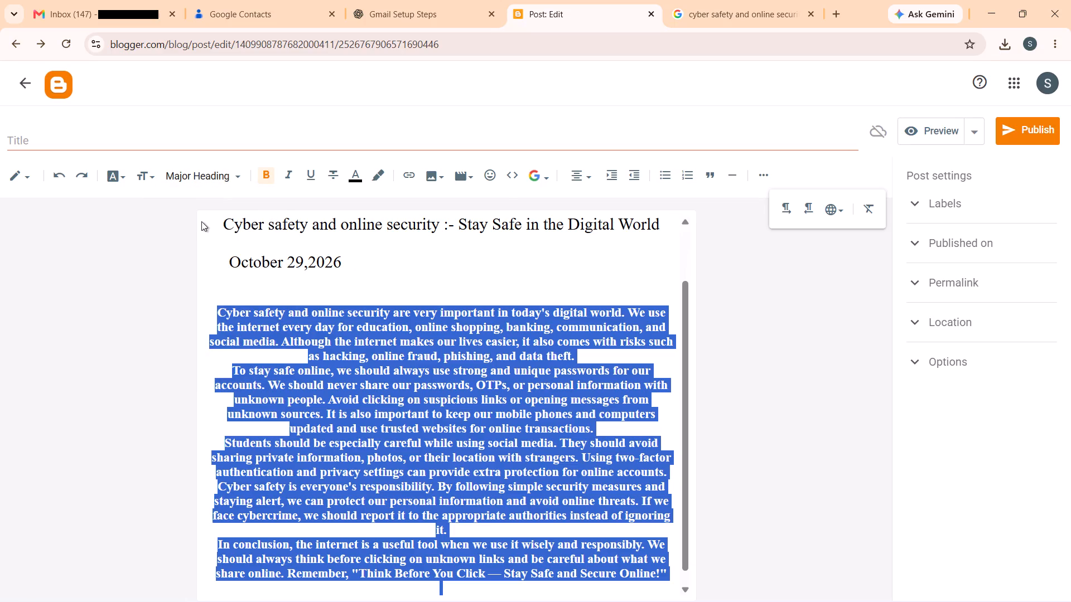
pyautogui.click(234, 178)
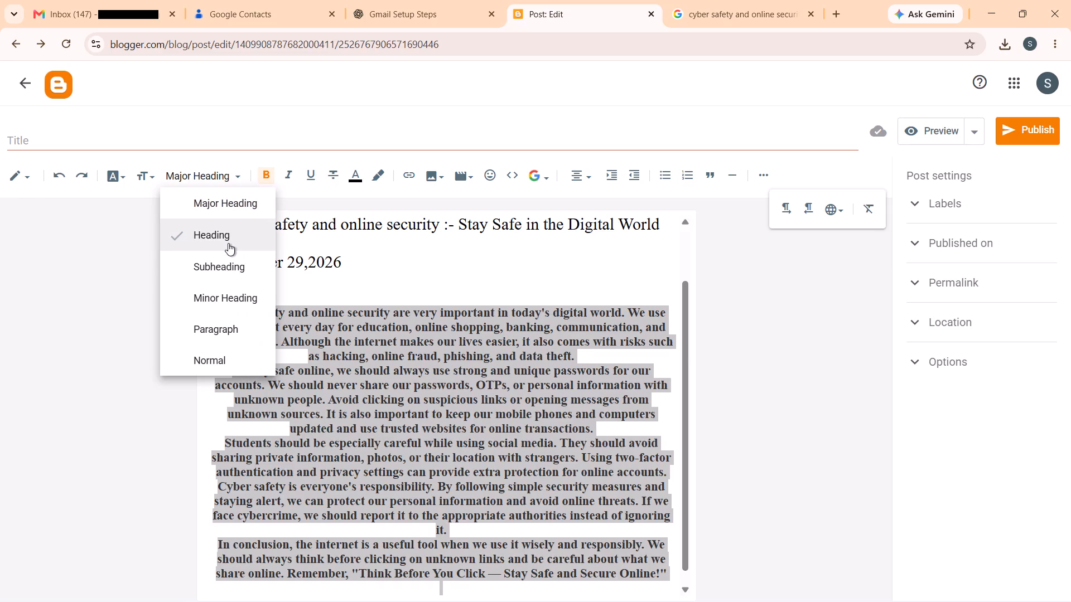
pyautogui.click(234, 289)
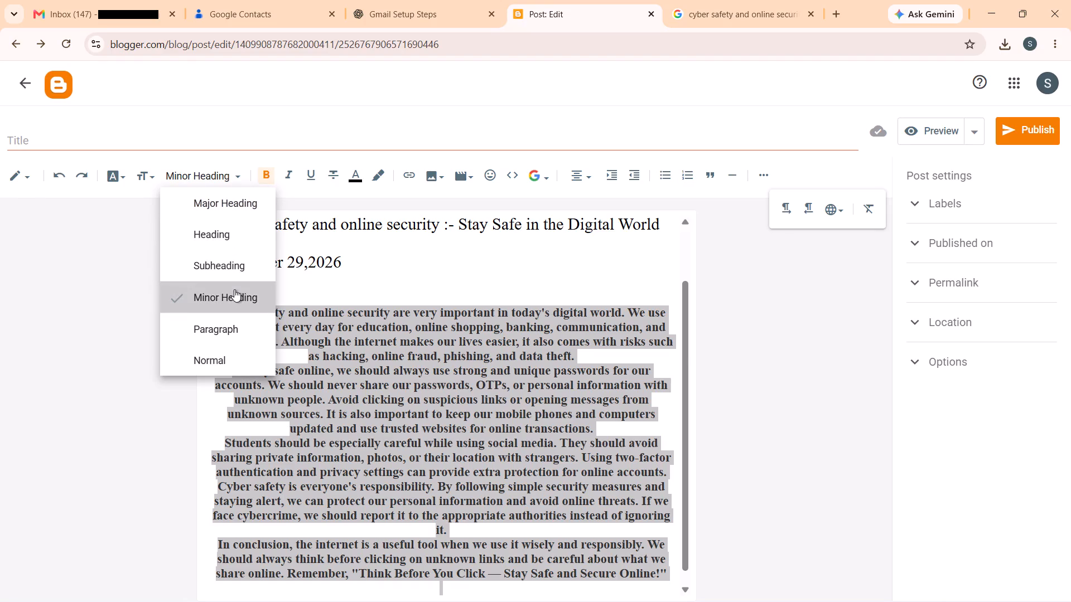
# Set the body text's paragraph style to Normal.
pyautogui.click(230, 174)
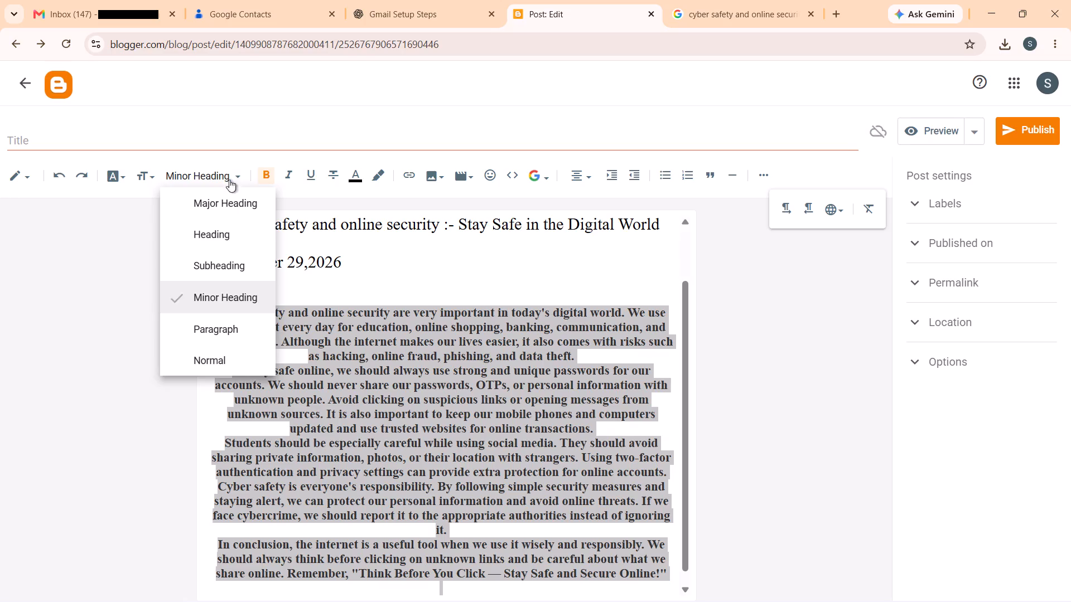
pyautogui.click(222, 354)
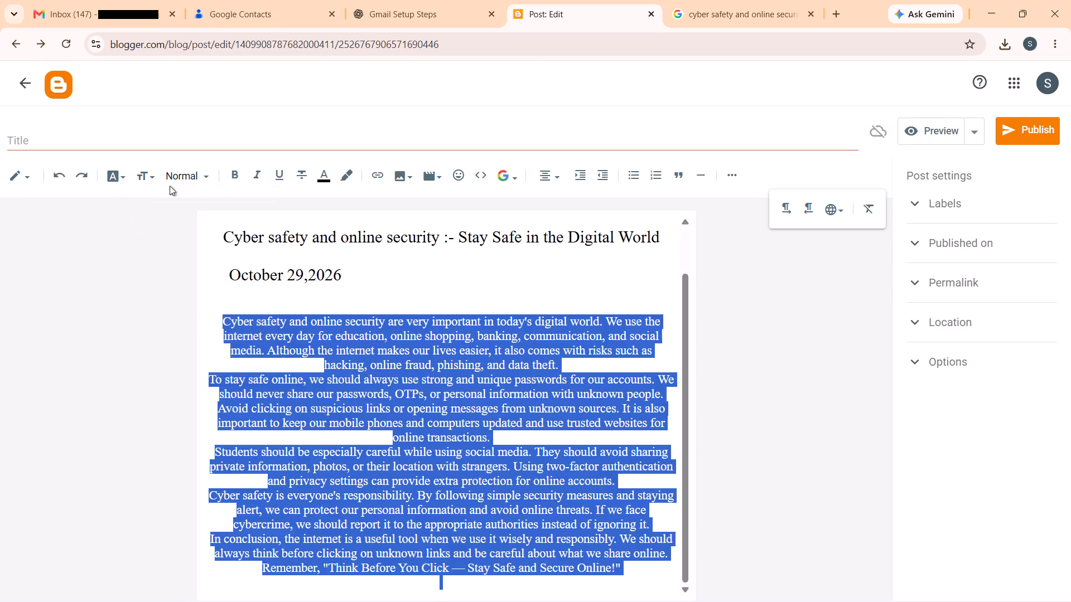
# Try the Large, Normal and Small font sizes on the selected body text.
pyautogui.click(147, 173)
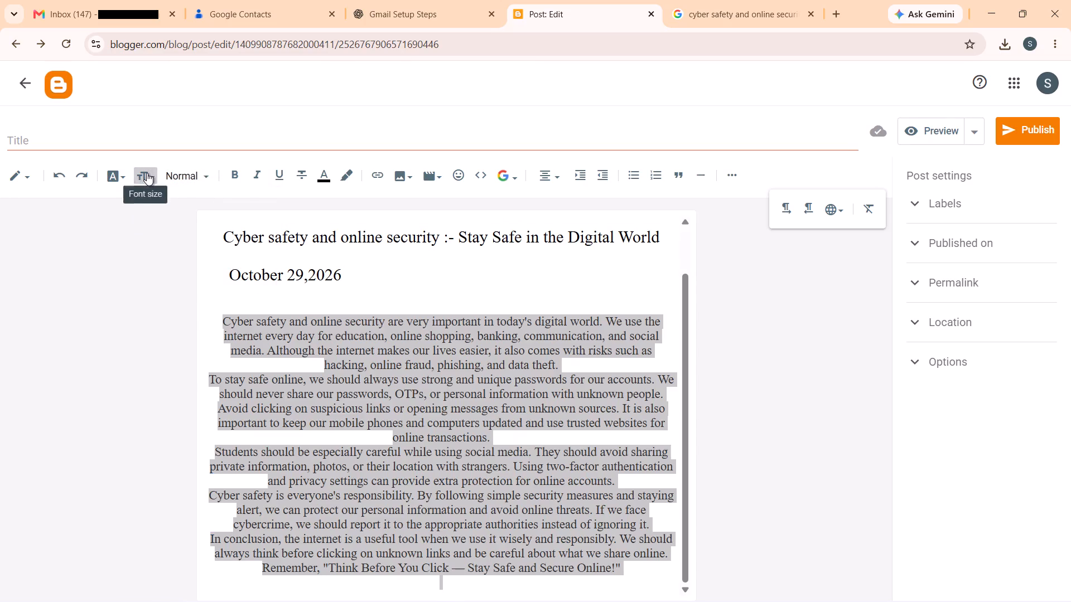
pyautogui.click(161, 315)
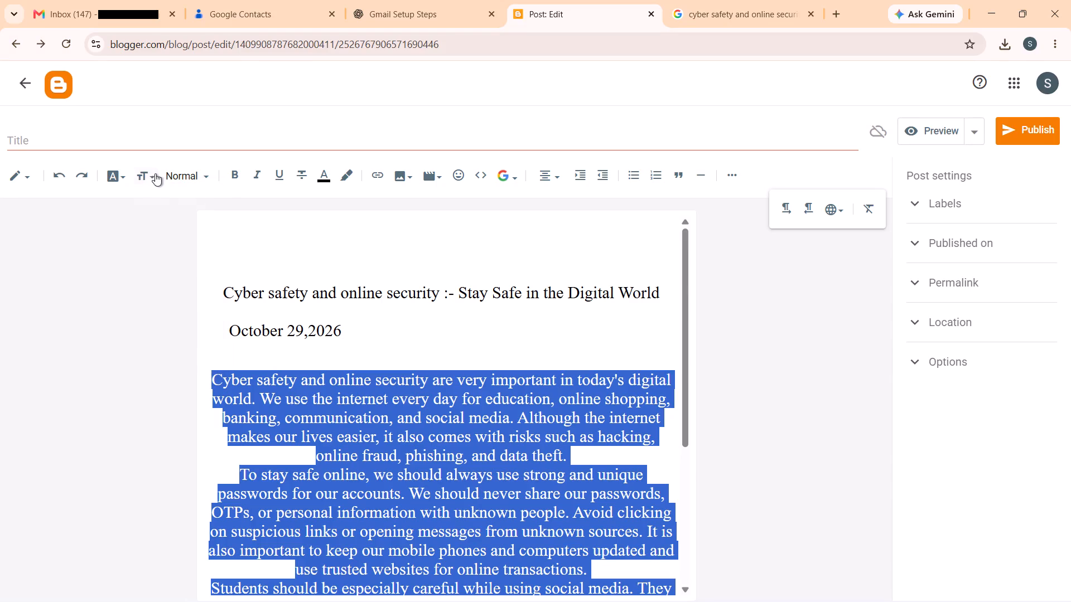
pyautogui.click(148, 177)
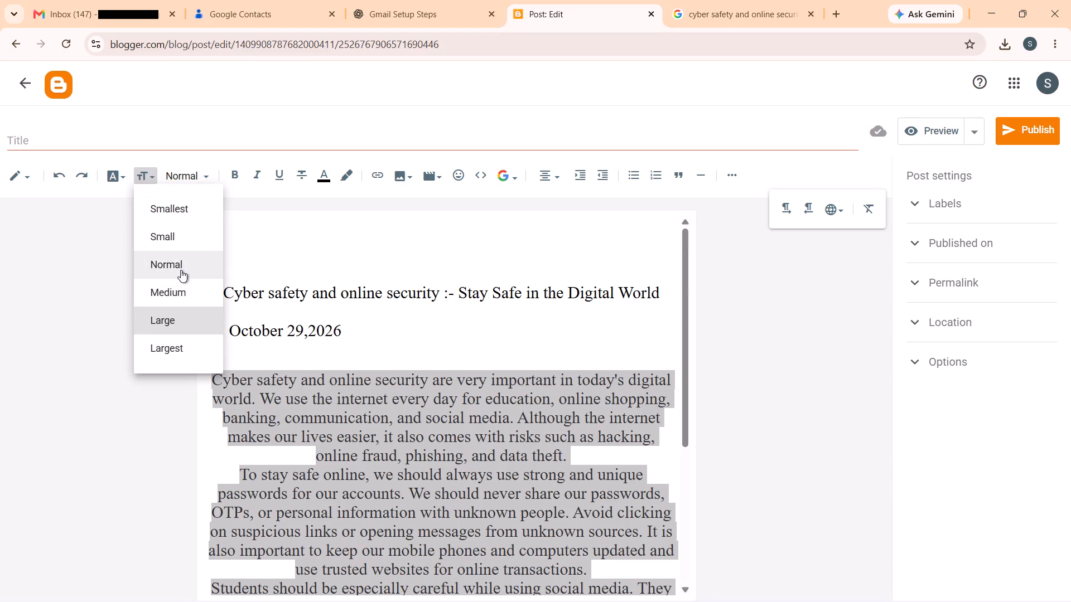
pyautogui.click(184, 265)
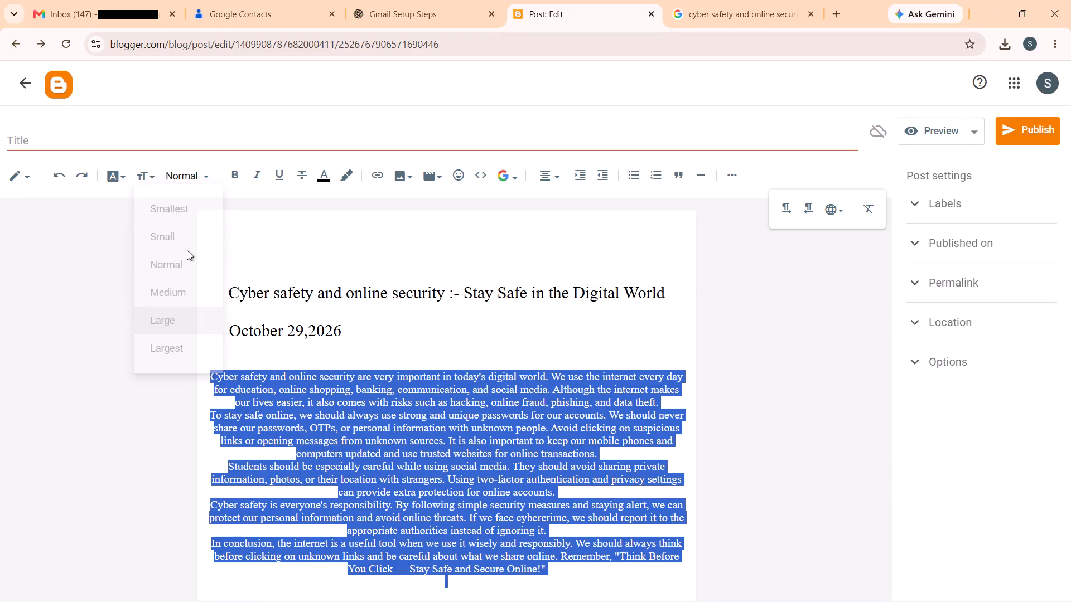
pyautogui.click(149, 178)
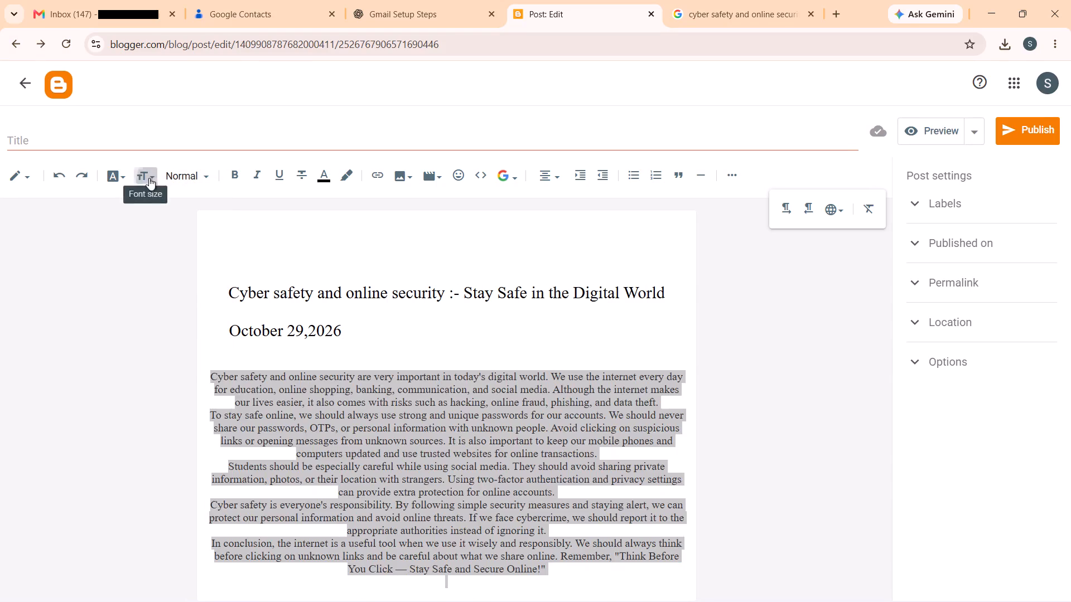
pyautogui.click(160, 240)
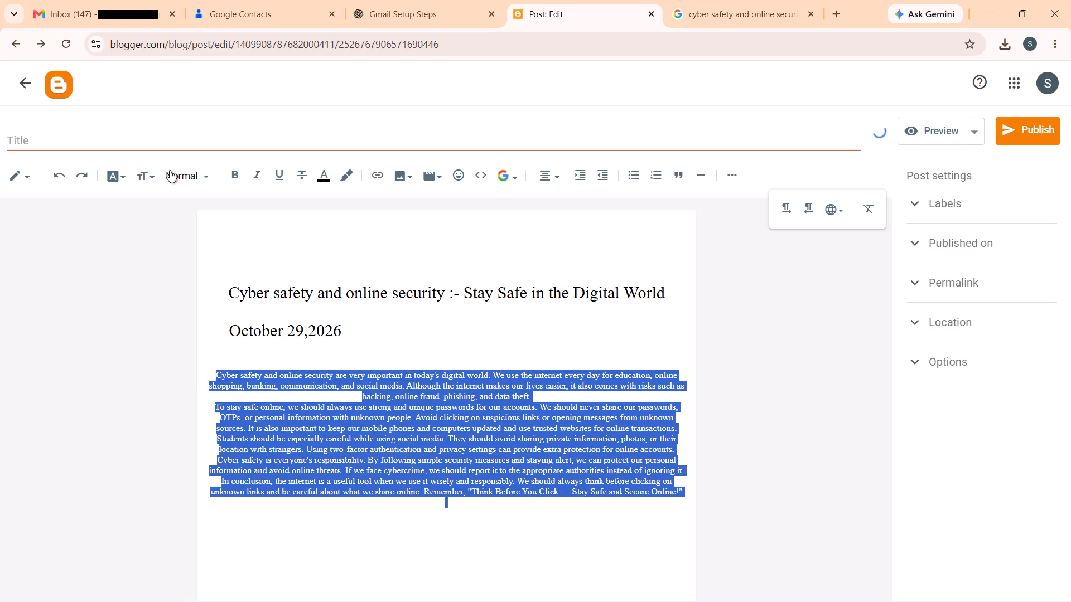
# Set the body text's font size to Normal and deselect the text.
pyautogui.click(153, 173)
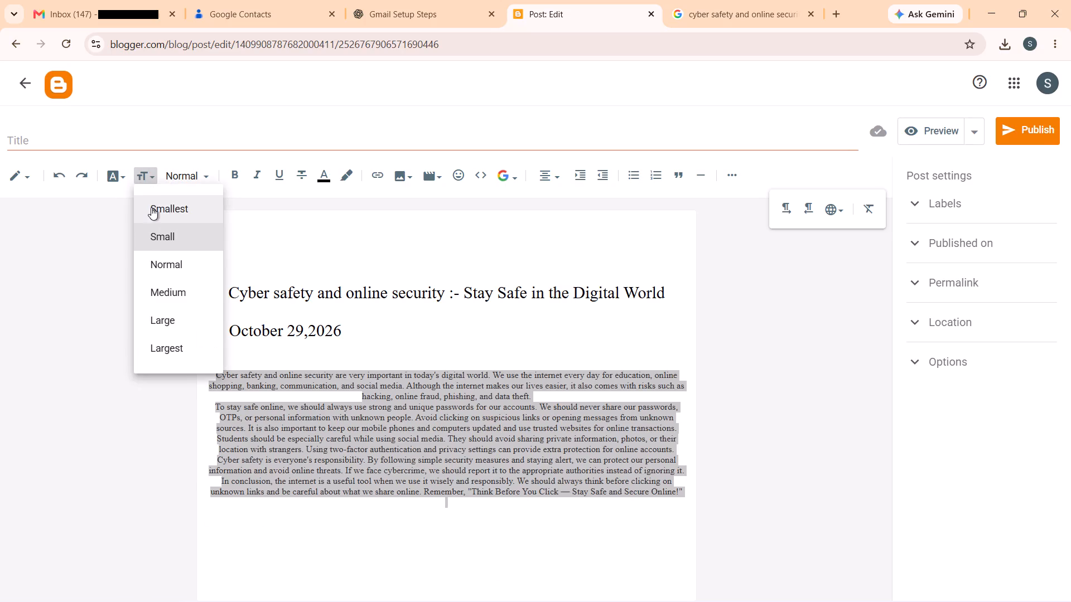
pyautogui.click(155, 264)
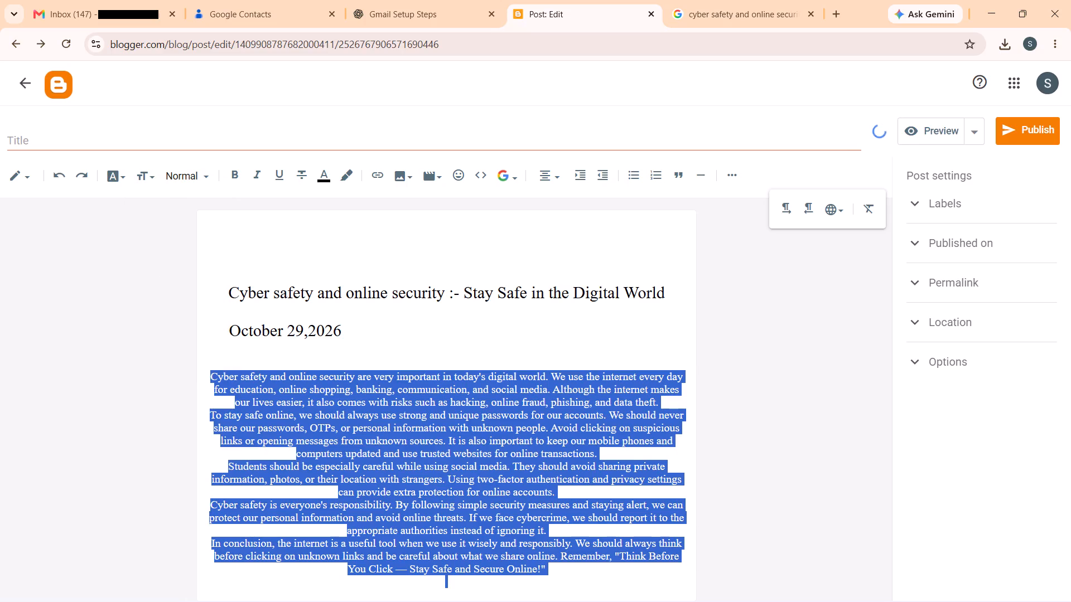
pyautogui.click(339, 343)
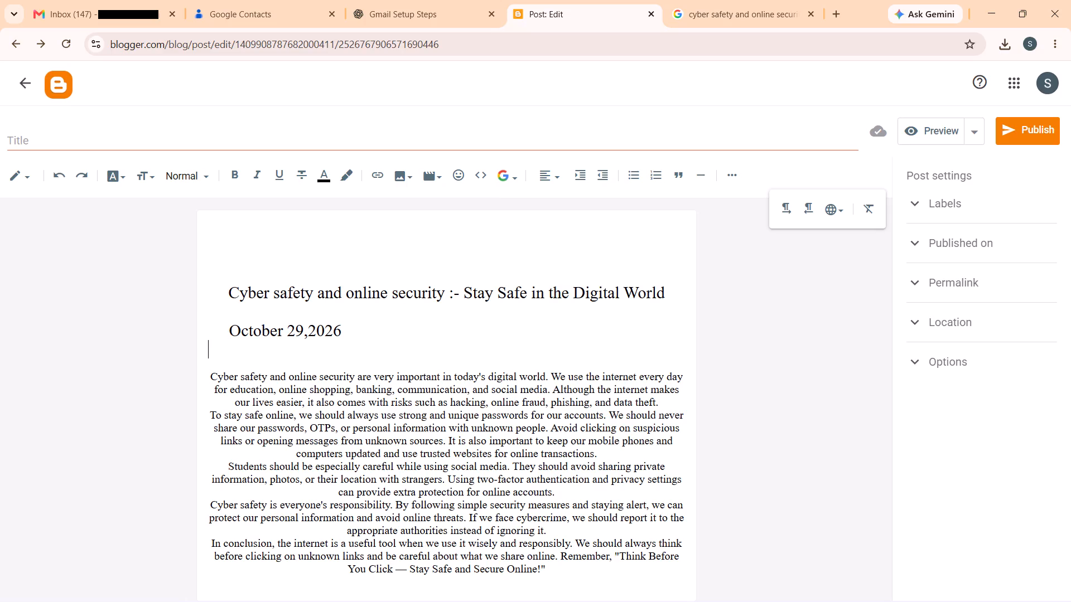
# Split the "To stay safe online" paragraph after "passwords for our accounts." and justify the new paragraph starting "We should never share our passwords".
pyautogui.click(606, 415)
pyautogui.press('Return')
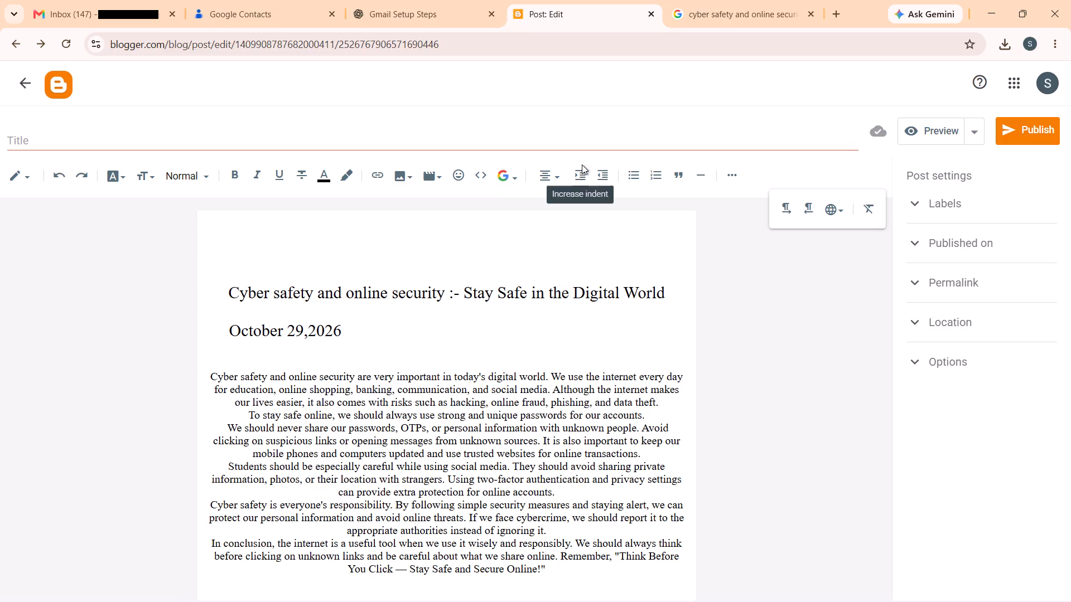
pyautogui.click(553, 180)
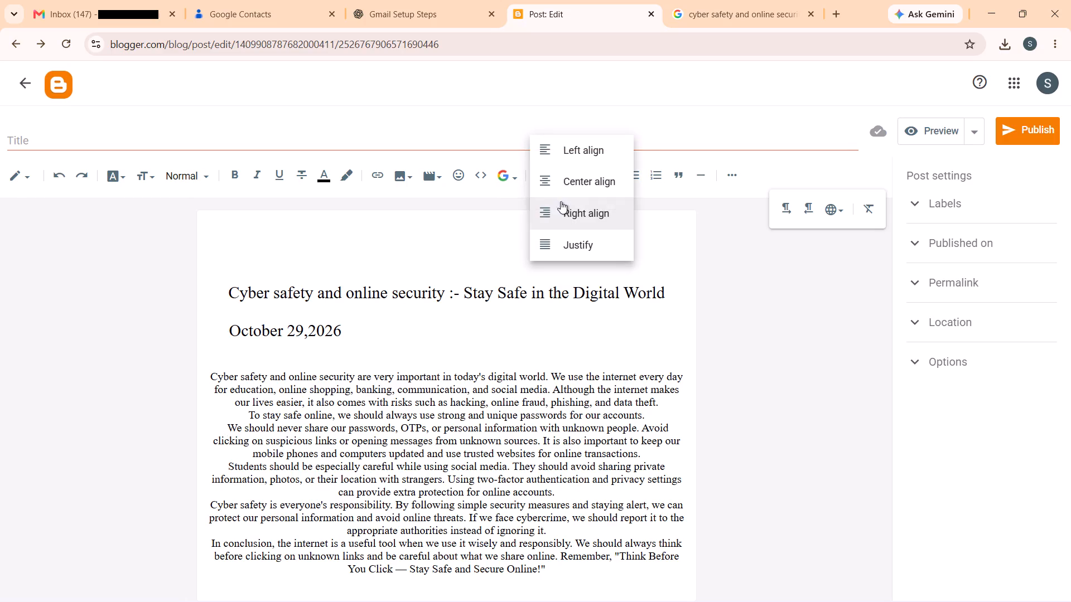
pyautogui.click(570, 248)
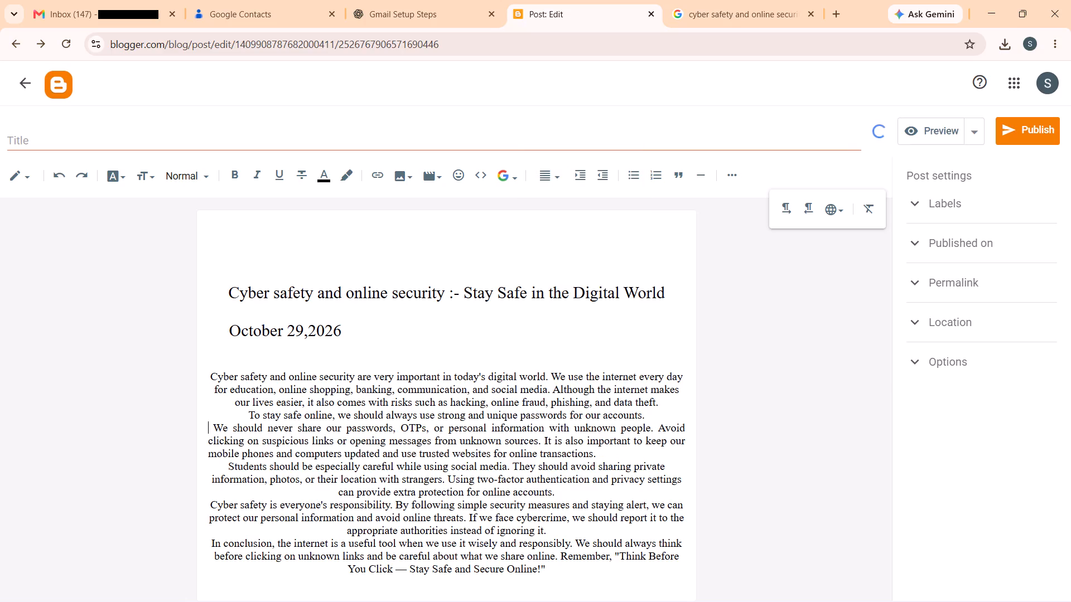
# Justify the whole post, from the "Stay Safe in the Digital World" heading through the last body line.
pyautogui.moveTo(228, 288); pyautogui.dragTo(438, 601)
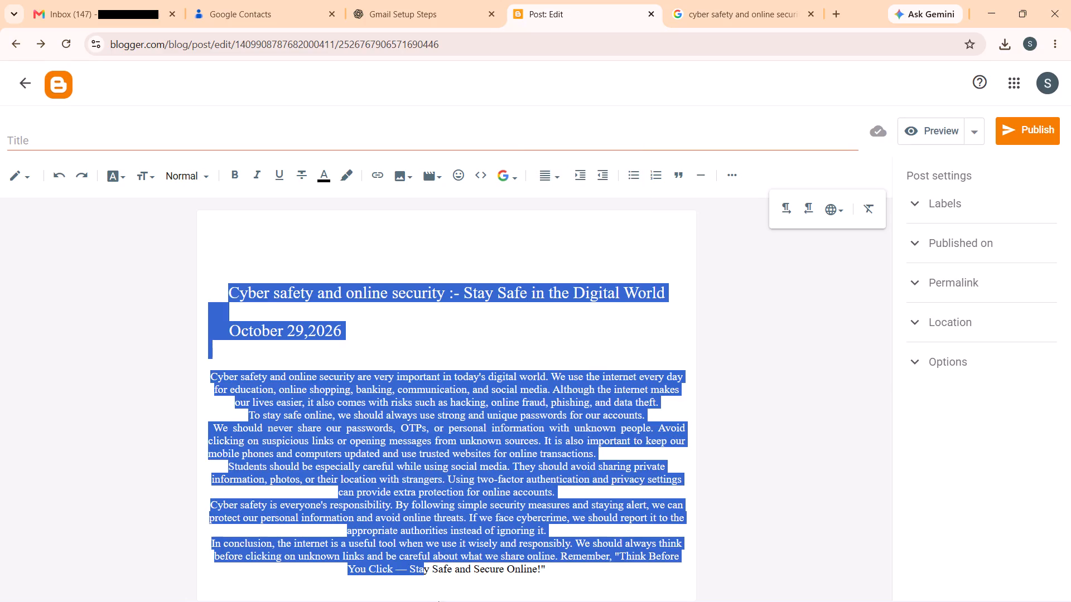
pyautogui.moveTo(438, 601); pyautogui.dragTo(476, 601)
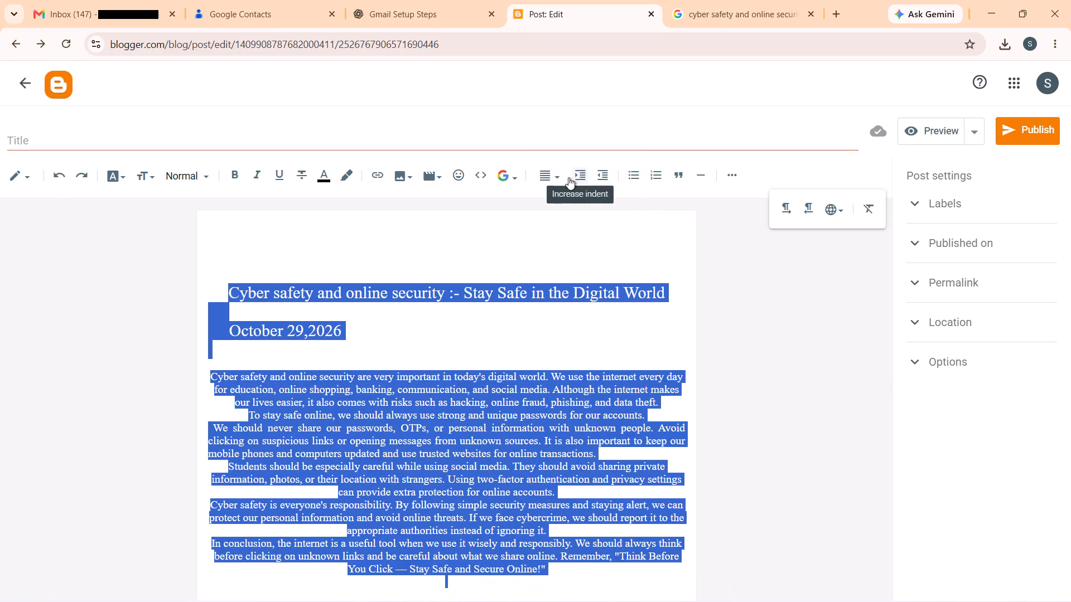
pyautogui.click(552, 176)
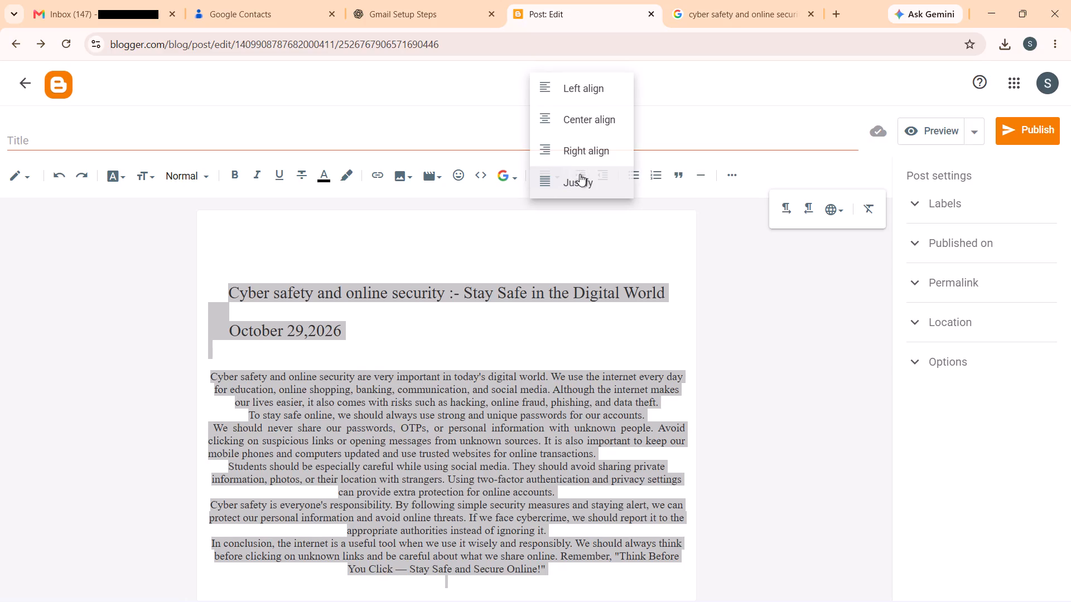
pyautogui.click(580, 177)
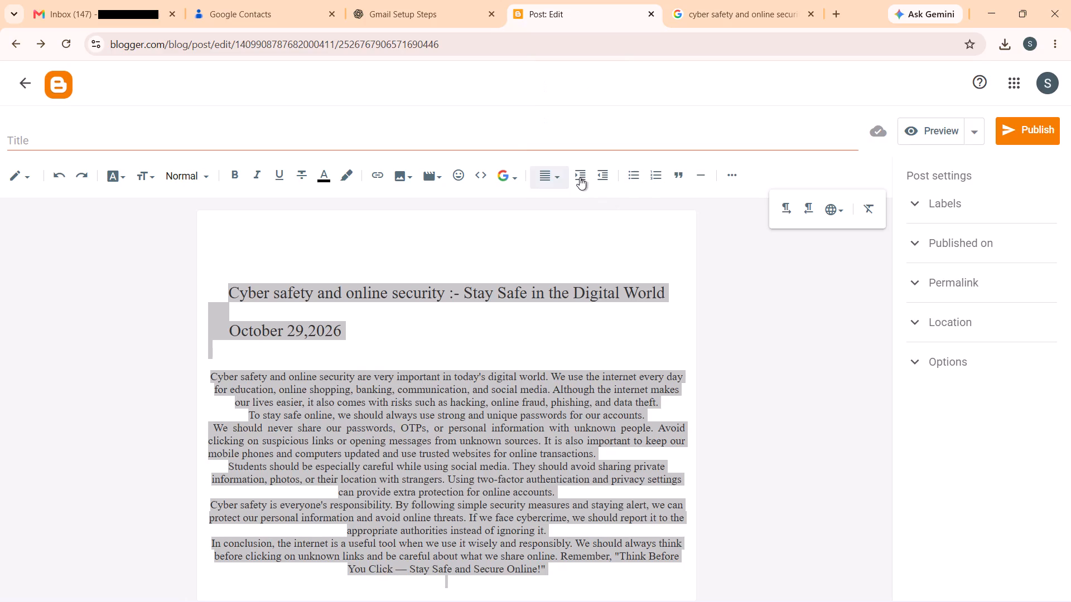
# Insert a blank line after the body paragraphs ending "passwords for our accounts." and "for online transactions.".
pyautogui.click(476, 361)
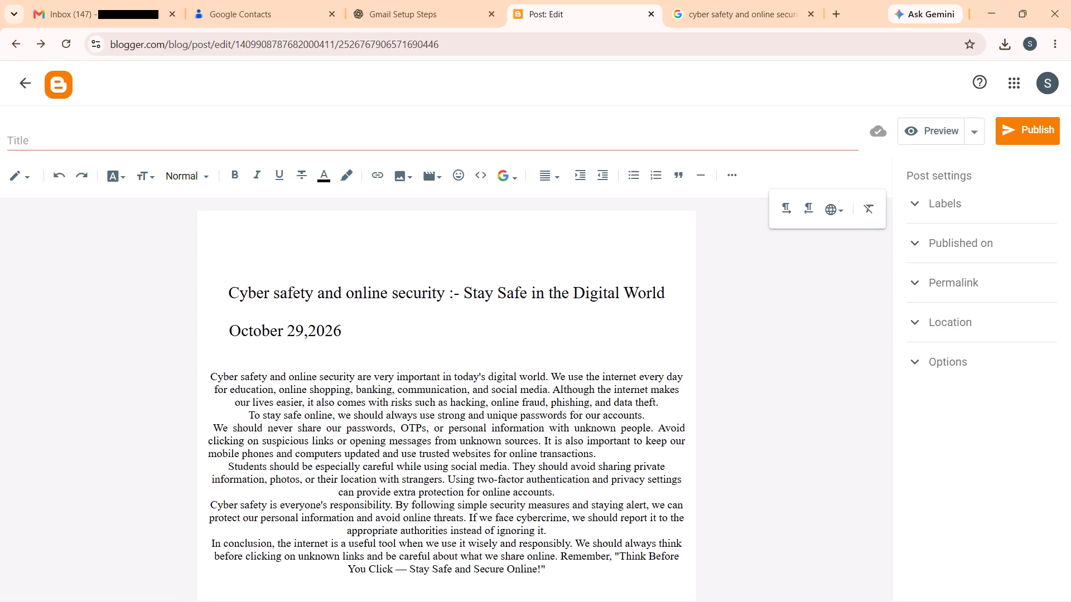
pyautogui.click(660, 402)
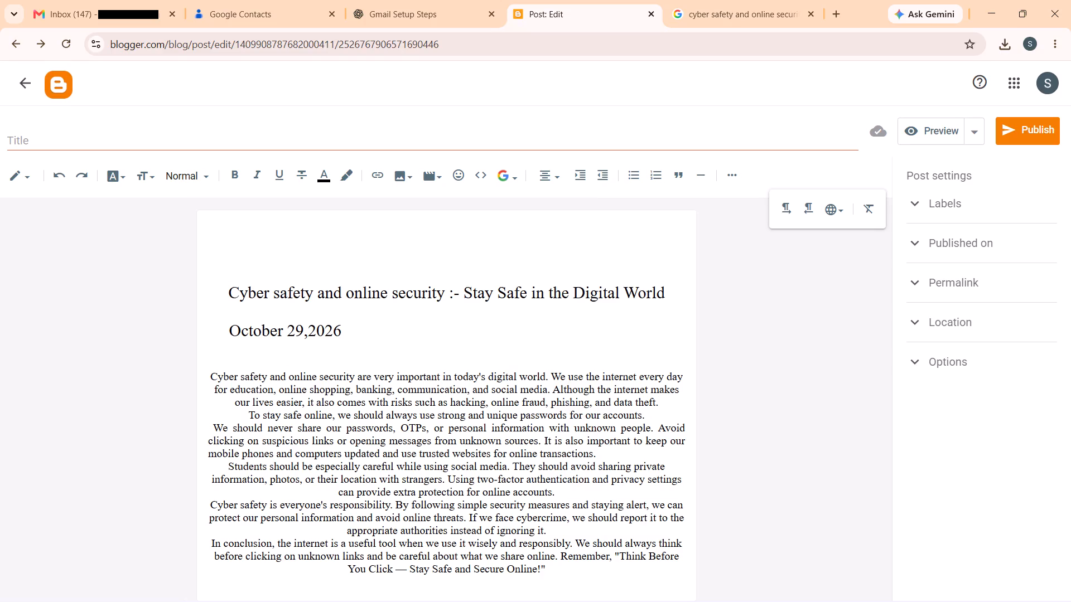
pyautogui.click(644, 417)
pyautogui.press('Return')
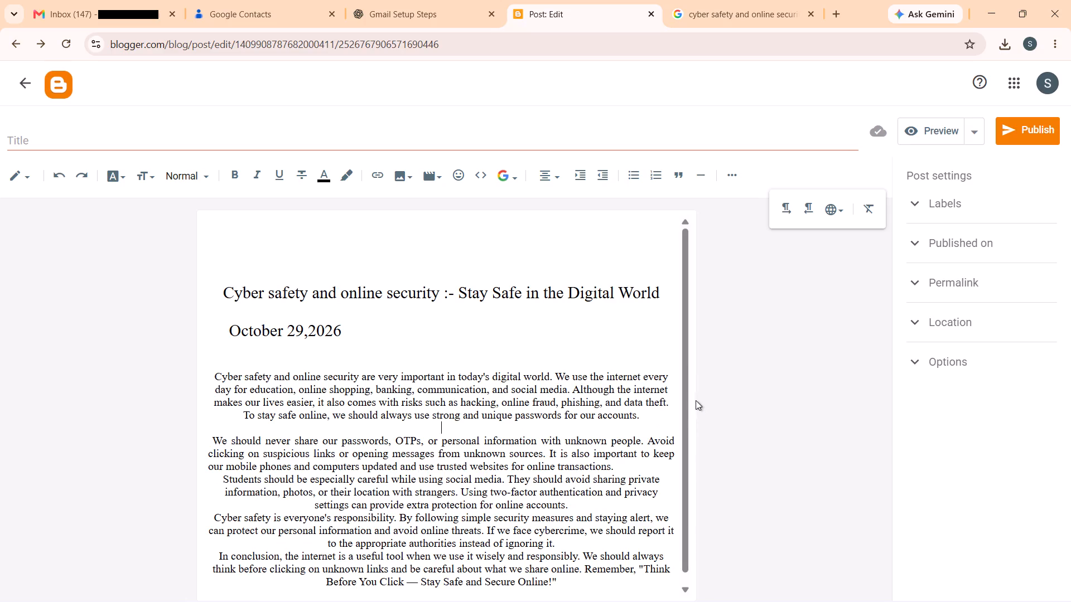
pyautogui.moveTo(686, 397); pyautogui.dragTo(686, 442)
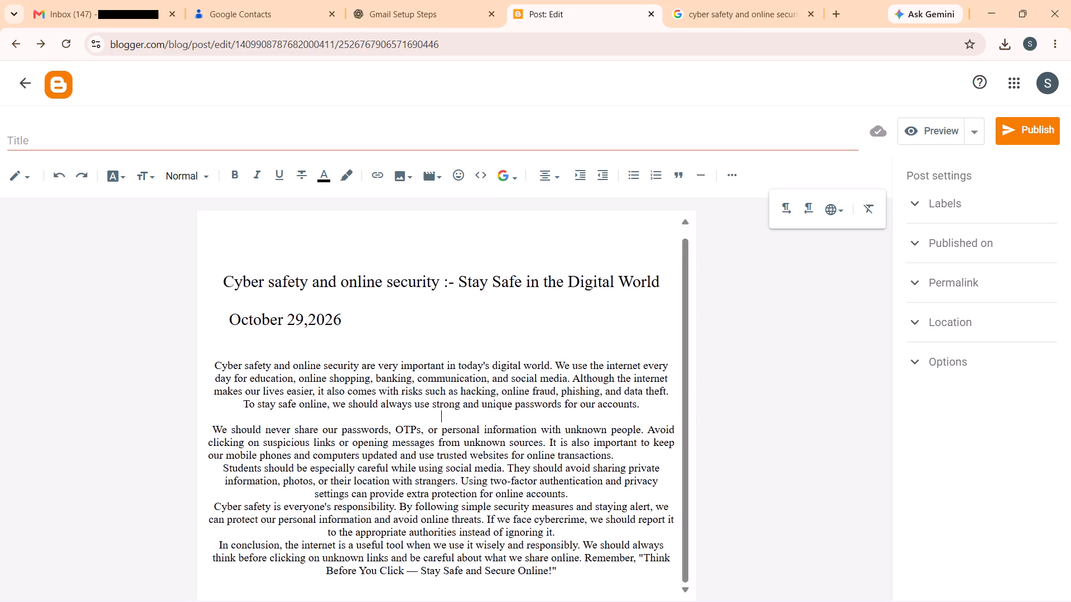
pyautogui.click(614, 456)
pyautogui.press('Return')
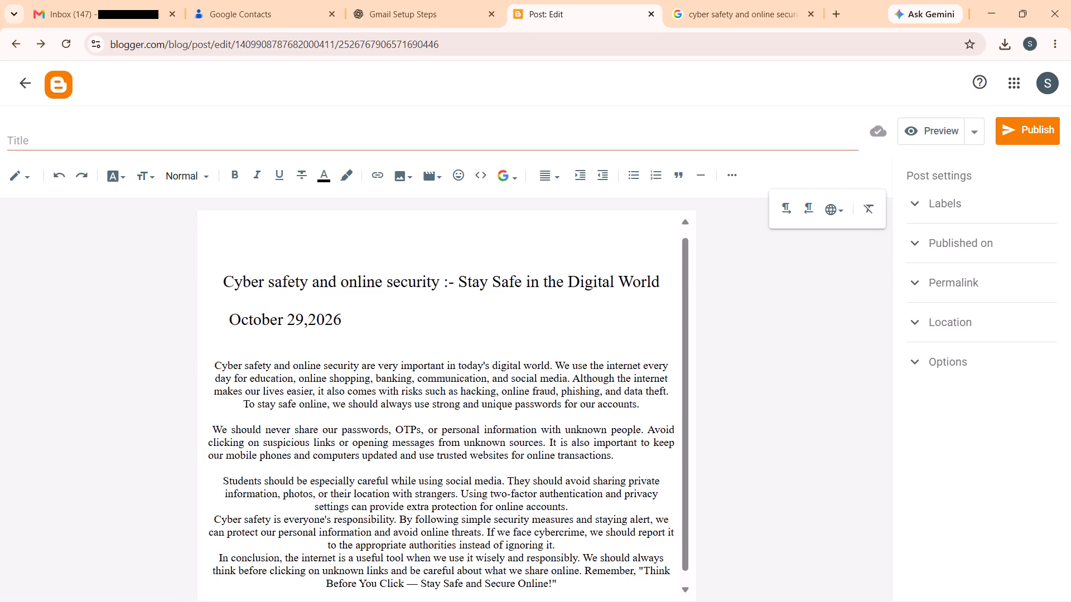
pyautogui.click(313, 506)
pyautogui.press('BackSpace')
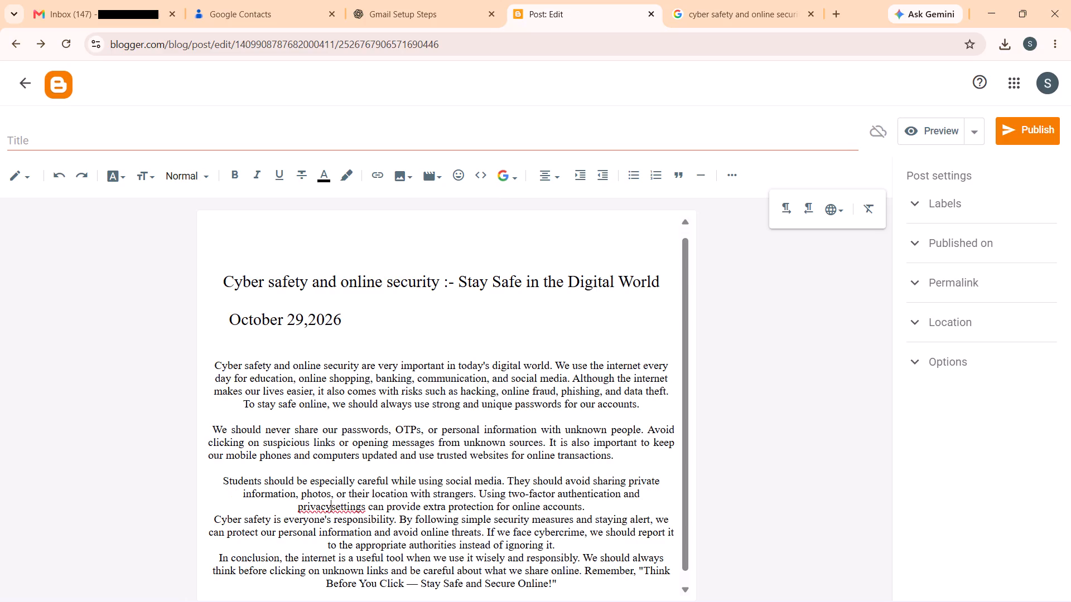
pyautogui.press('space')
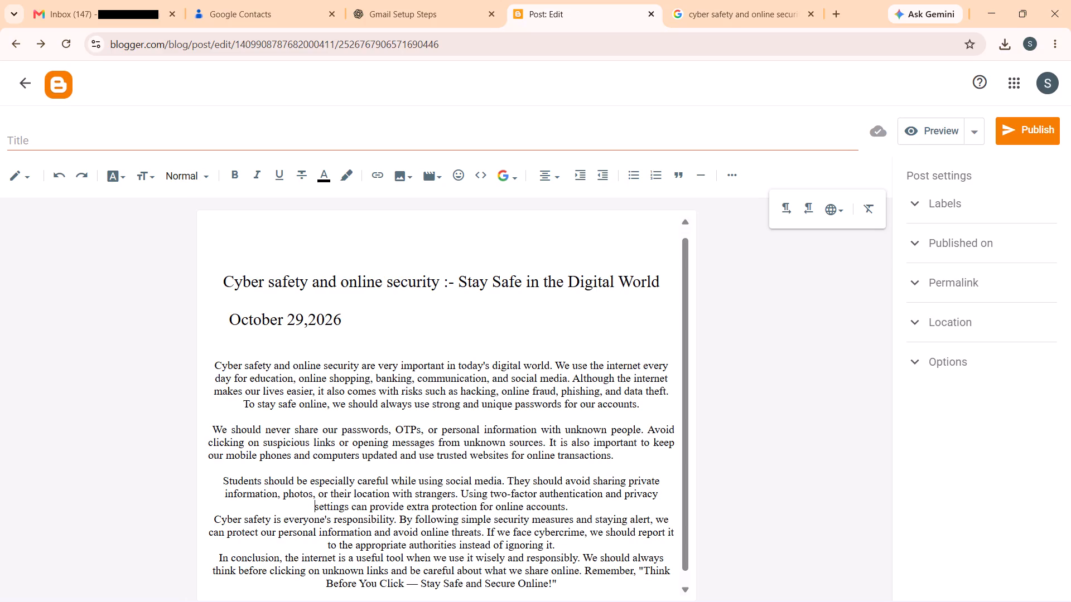
# Insert a blank line after the body paragraphs ending "protection for online accounts." and "instead of ignoring it.".
pyautogui.click(569, 505)
pyautogui.press('Return')
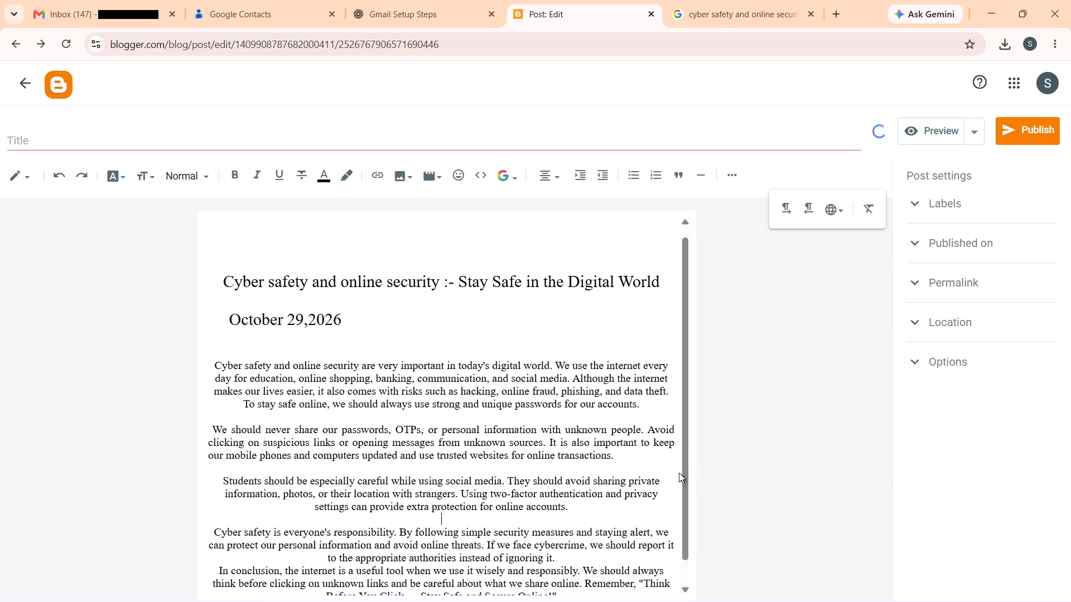
pyautogui.moveTo(687, 471); pyautogui.dragTo(679, 529)
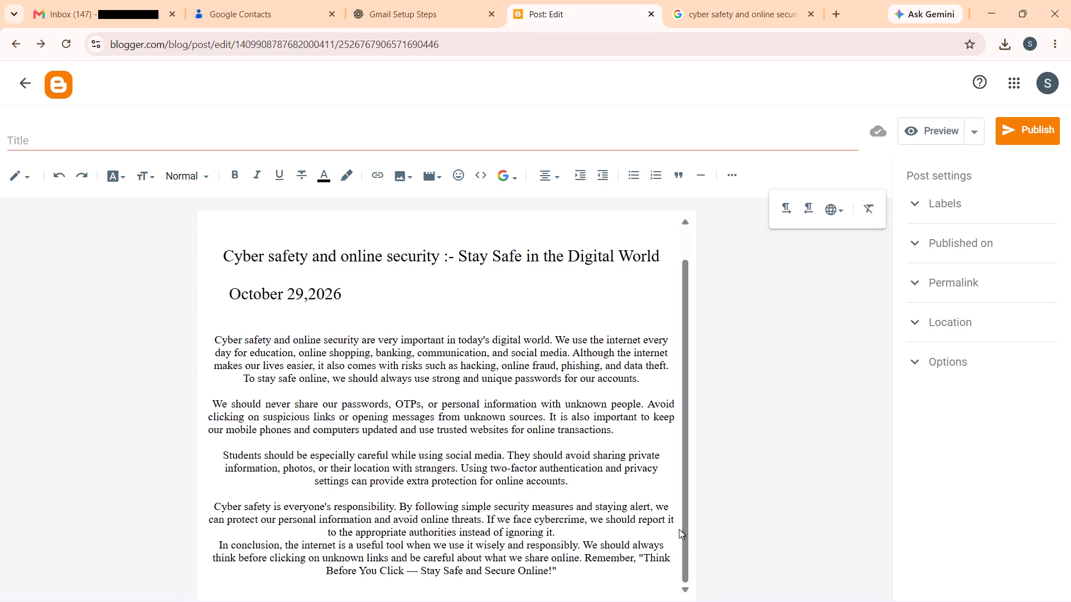
pyautogui.click(558, 535)
pyautogui.press('Return')
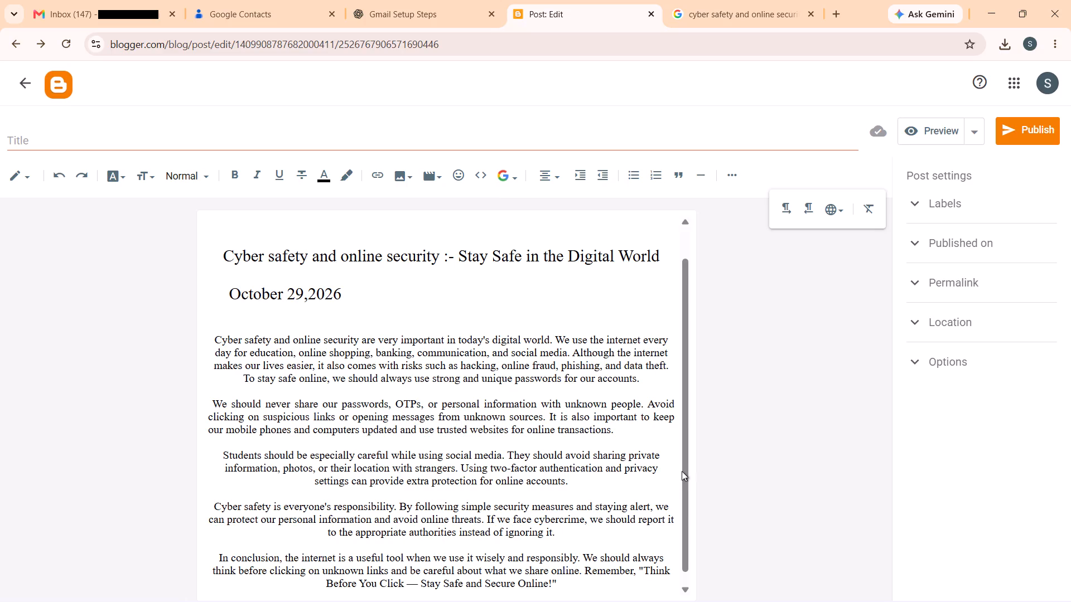
pyautogui.moveTo(682, 471); pyautogui.dragTo(686, 489)
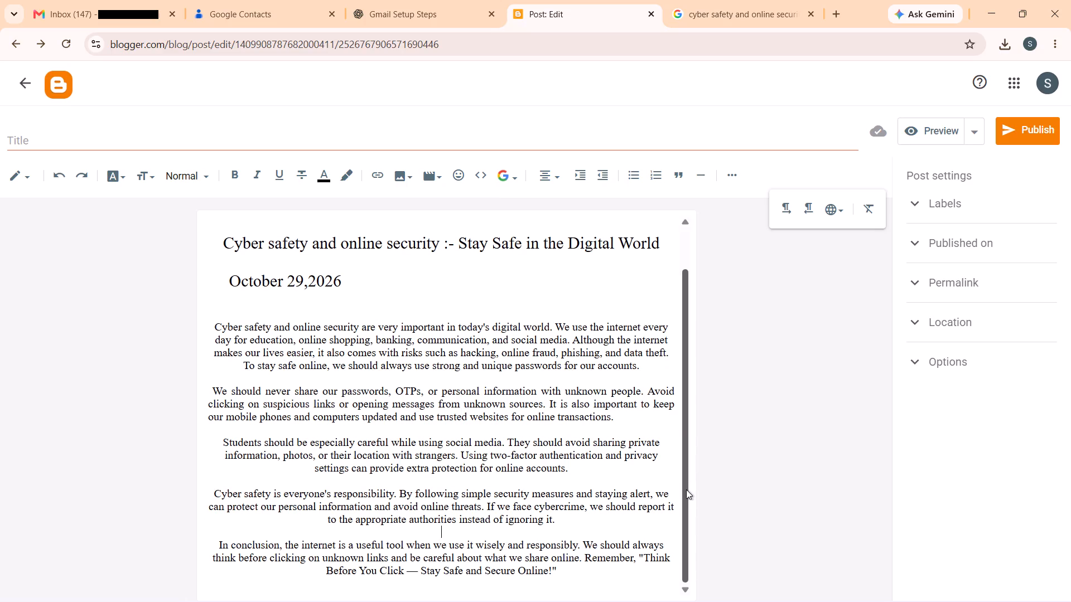
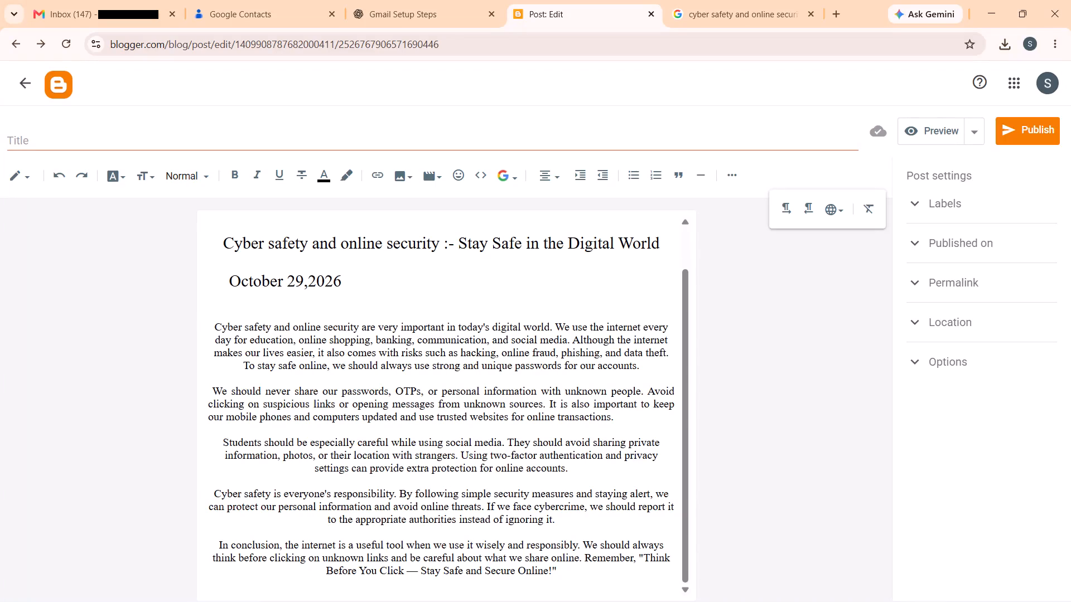
# Enter "CYBER SAFETY AND ONLINE SECURITY" as the post title.
pyautogui.click(298, 136)
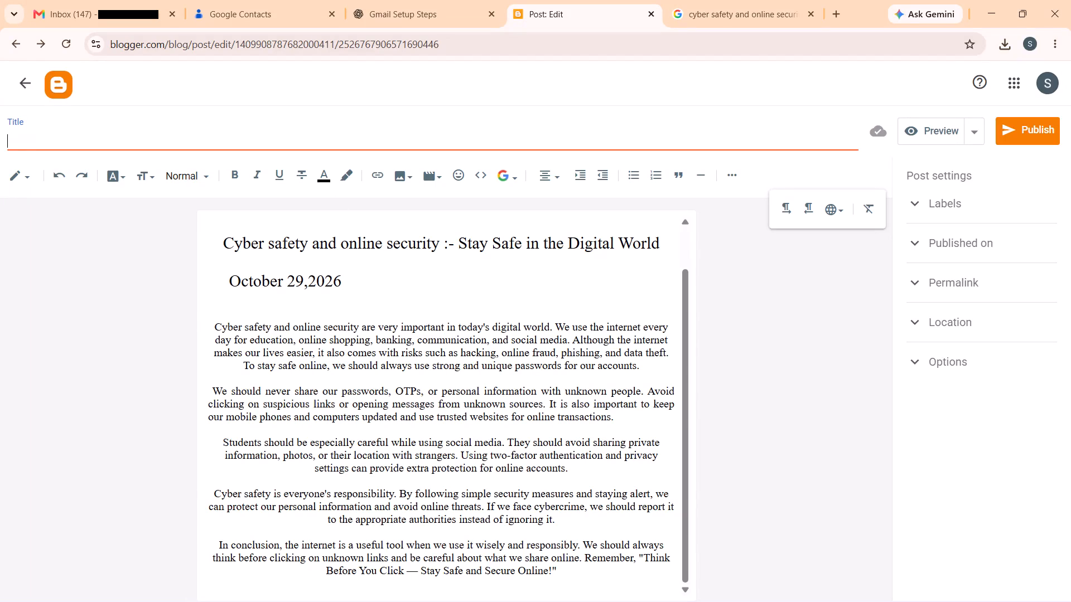
pyautogui.write('CYBER')
pyautogui.press('space')
pyautogui.write('SAFETY')
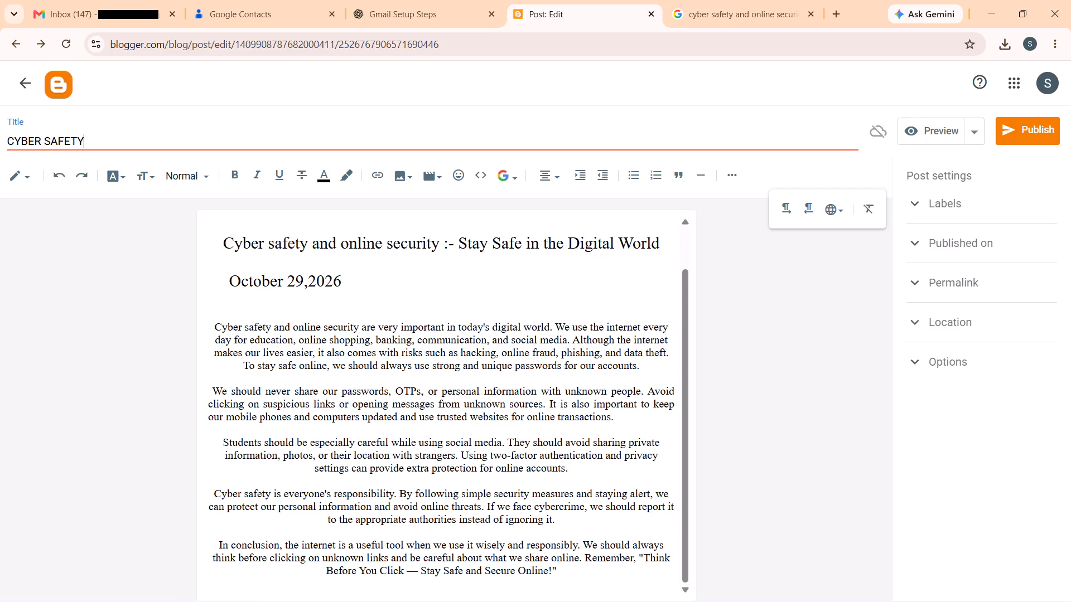
pyautogui.press('space')
pyautogui.write('AND')
pyautogui.press('space')
pyautogui.write('ONLINE')
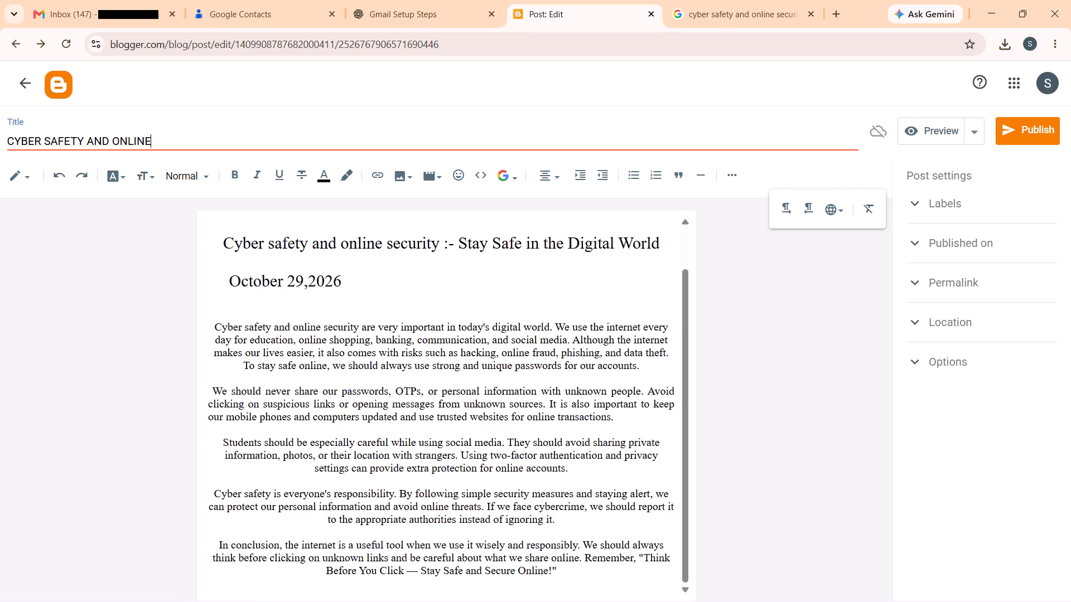
pyautogui.press('space')
pyautogui.write('SECU')
pyautogui.write('RITY')
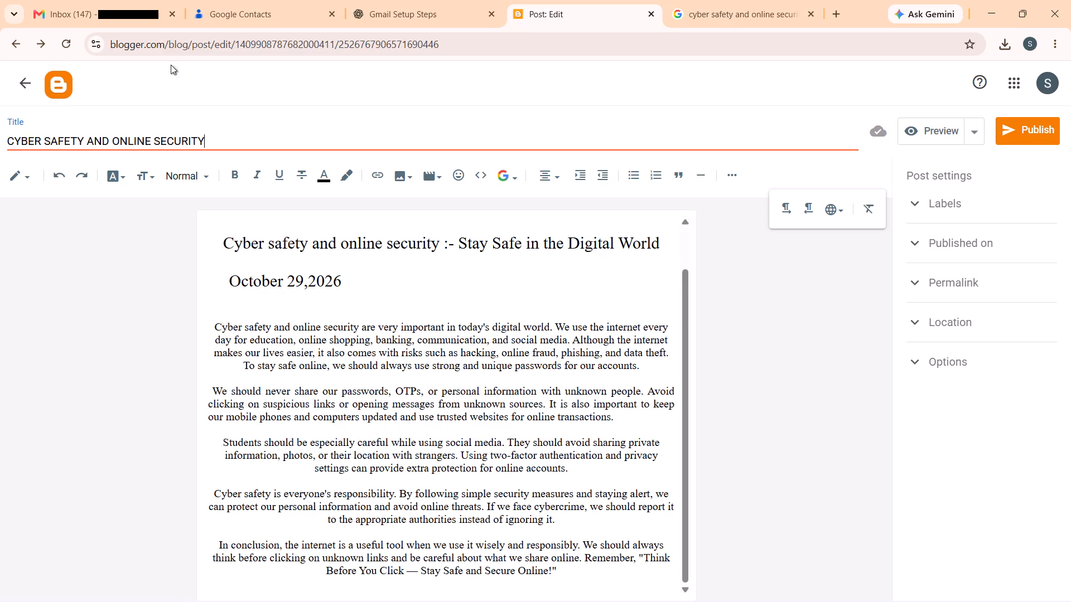
# Extend the post title with ": STAY SAFE IN THE DIGITAL WORLD" after "SECURITY".
pyautogui.click(251, 129)
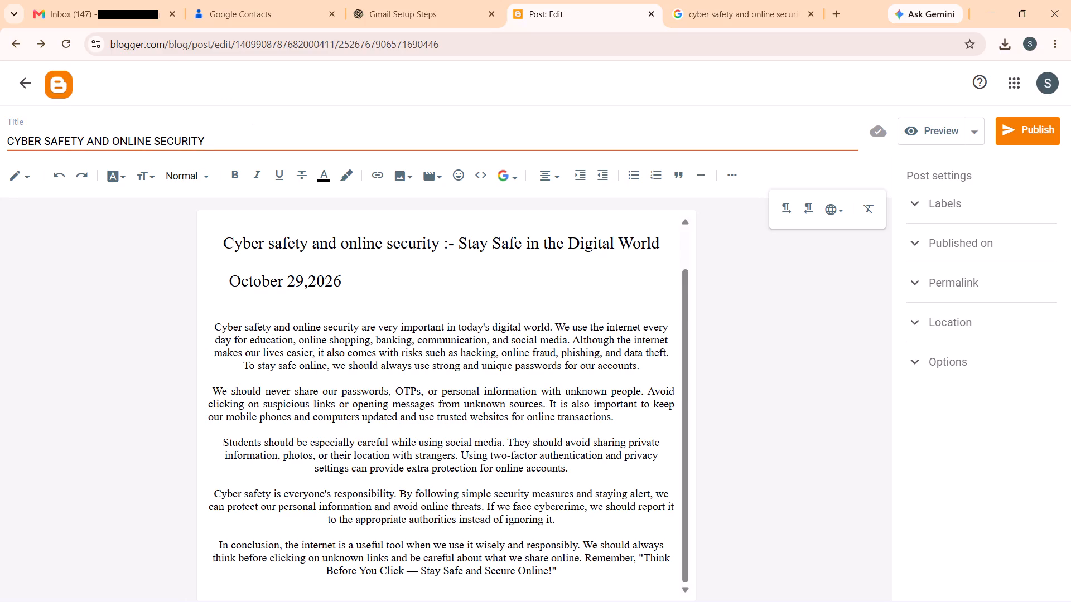
pyautogui.click(243, 145)
pyautogui.press(';')
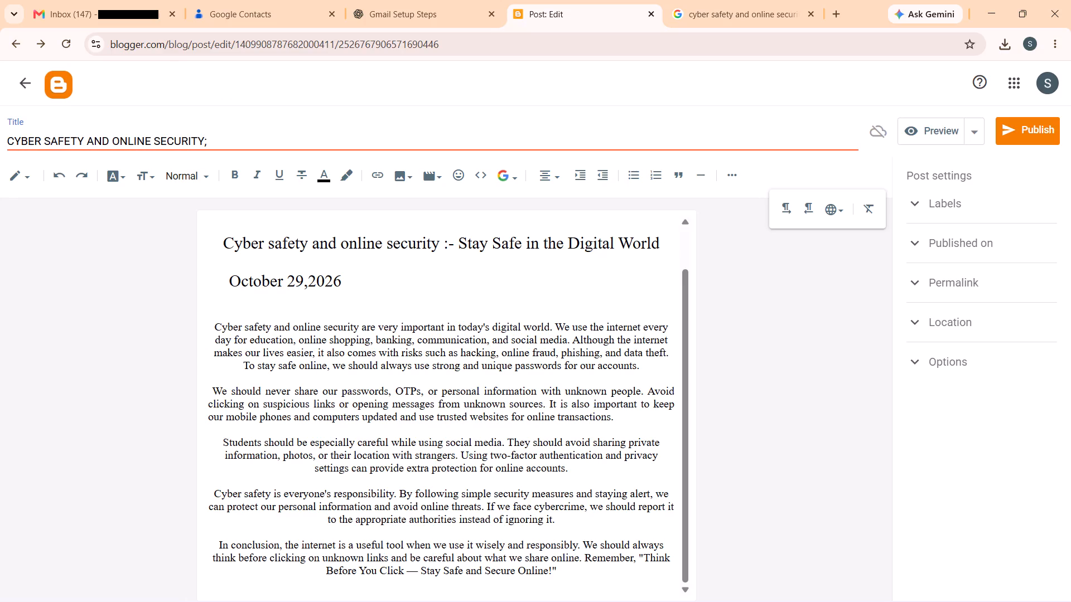
pyautogui.press('BackSpace')
pyautogui.write(':')
pyautogui.press('space')
pyautogui.write('STAY')
pyautogui.press('space')
pyautogui.write('SAFE')
pyautogui.press('space')
pyautogui.write('IN THE')
pyautogui.press('space')
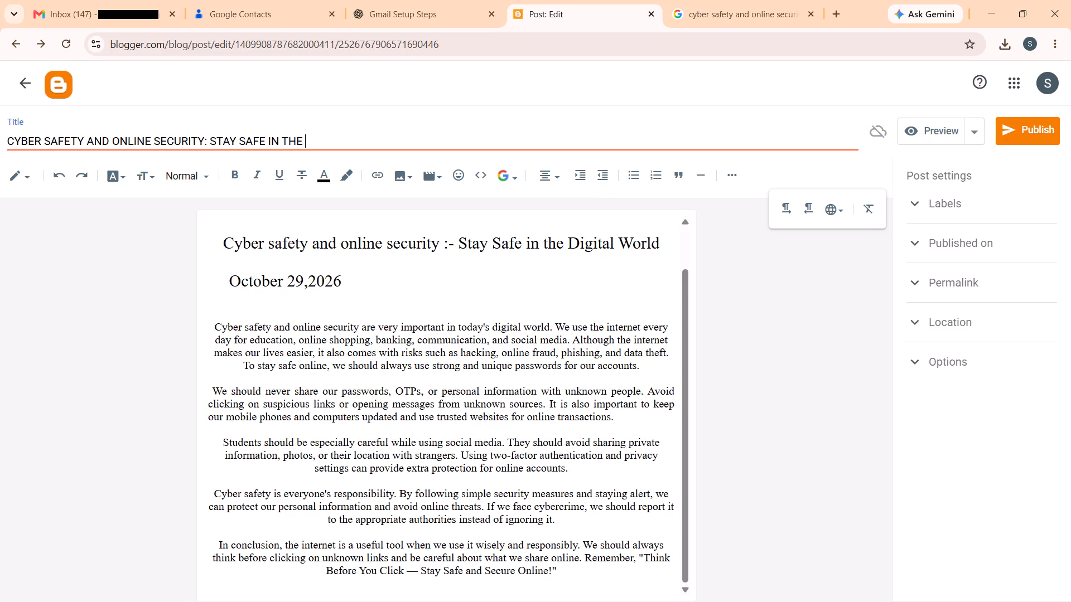
pyautogui.write('DIGITAL')
pyautogui.press('space')
pyautogui.write('WORLD')
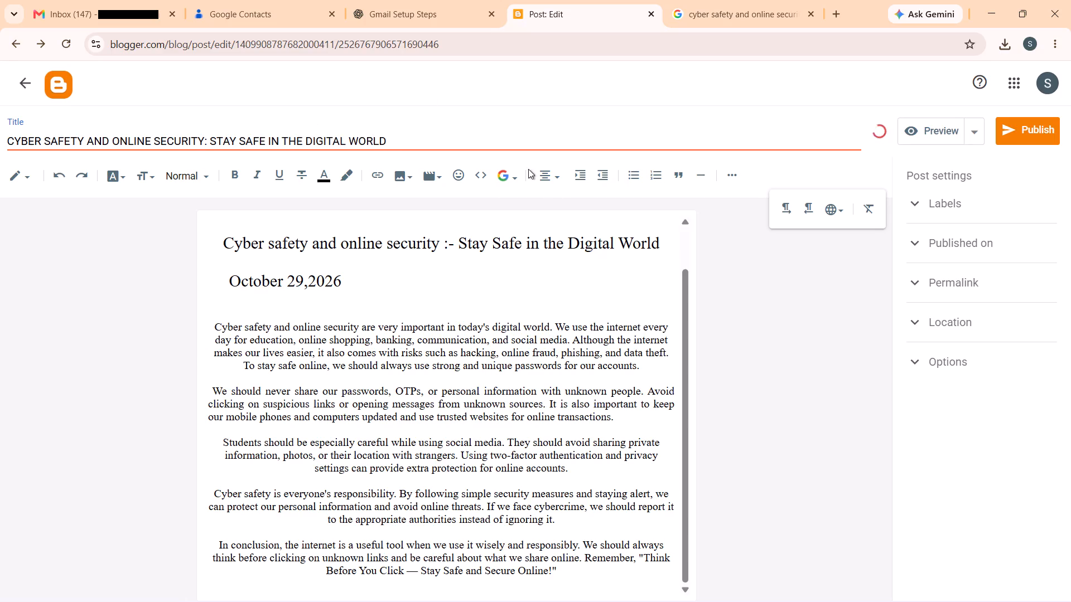
# Expand the Labels section of the post settings.
pyautogui.click(923, 202)
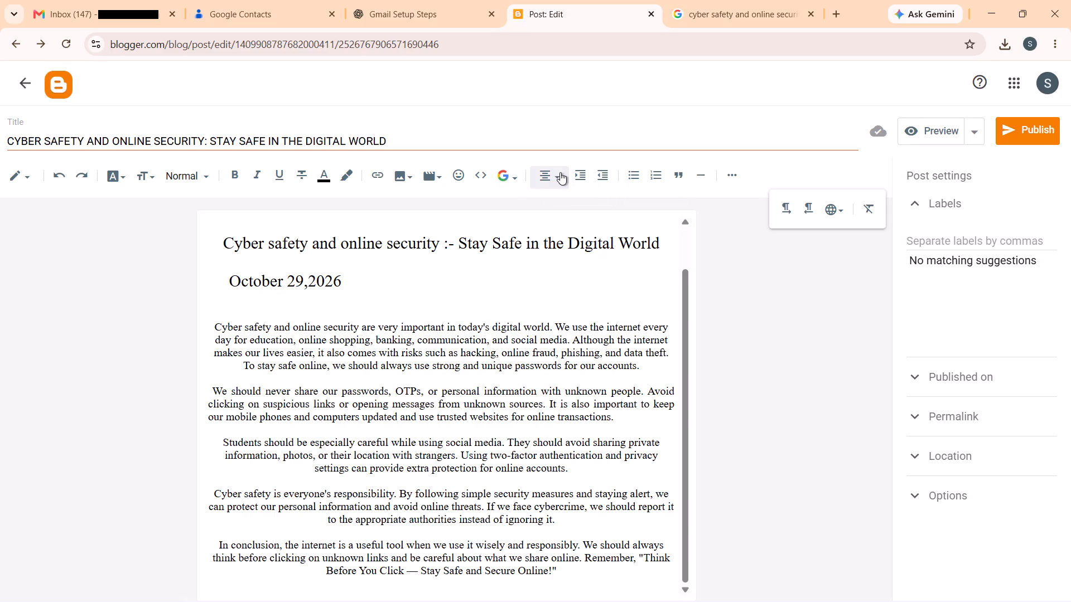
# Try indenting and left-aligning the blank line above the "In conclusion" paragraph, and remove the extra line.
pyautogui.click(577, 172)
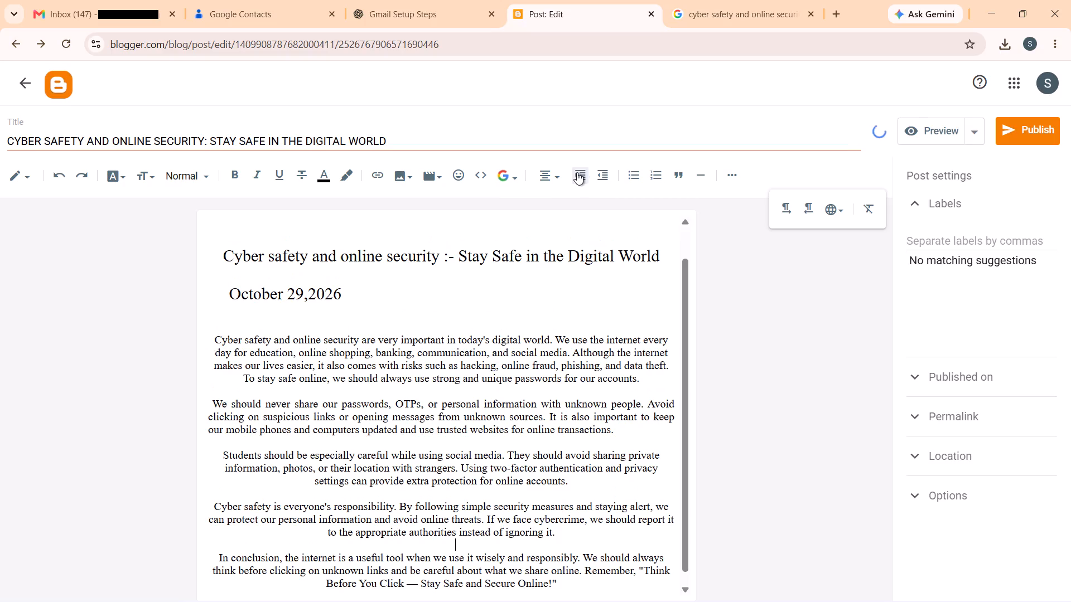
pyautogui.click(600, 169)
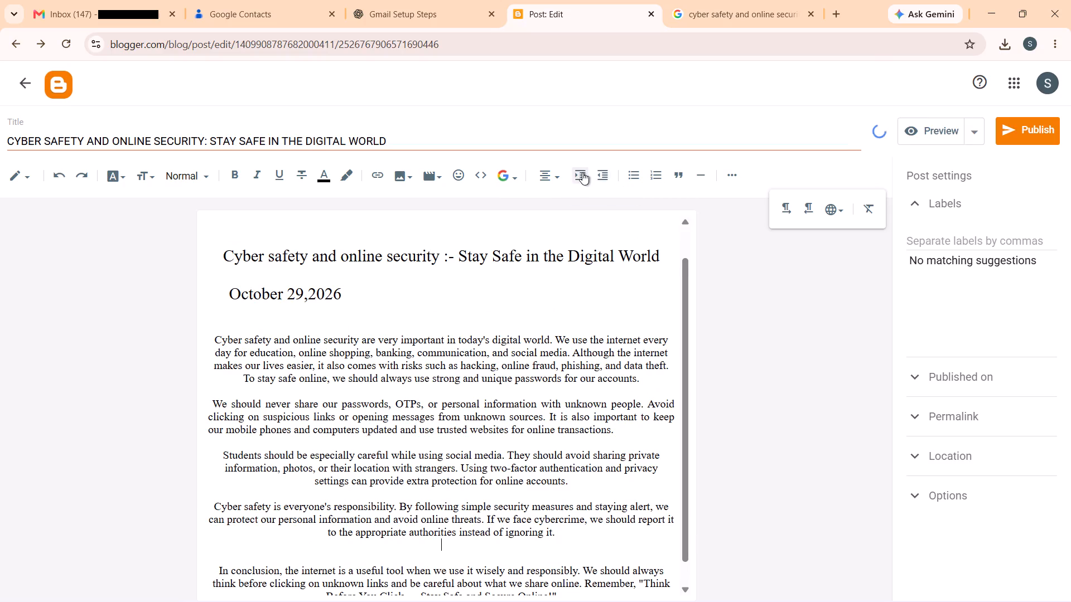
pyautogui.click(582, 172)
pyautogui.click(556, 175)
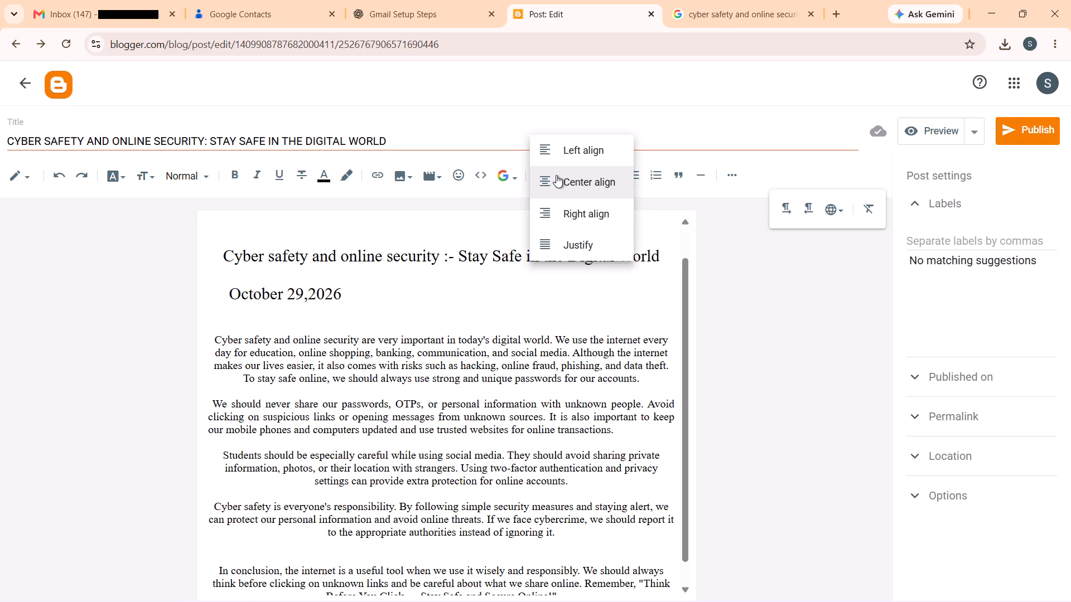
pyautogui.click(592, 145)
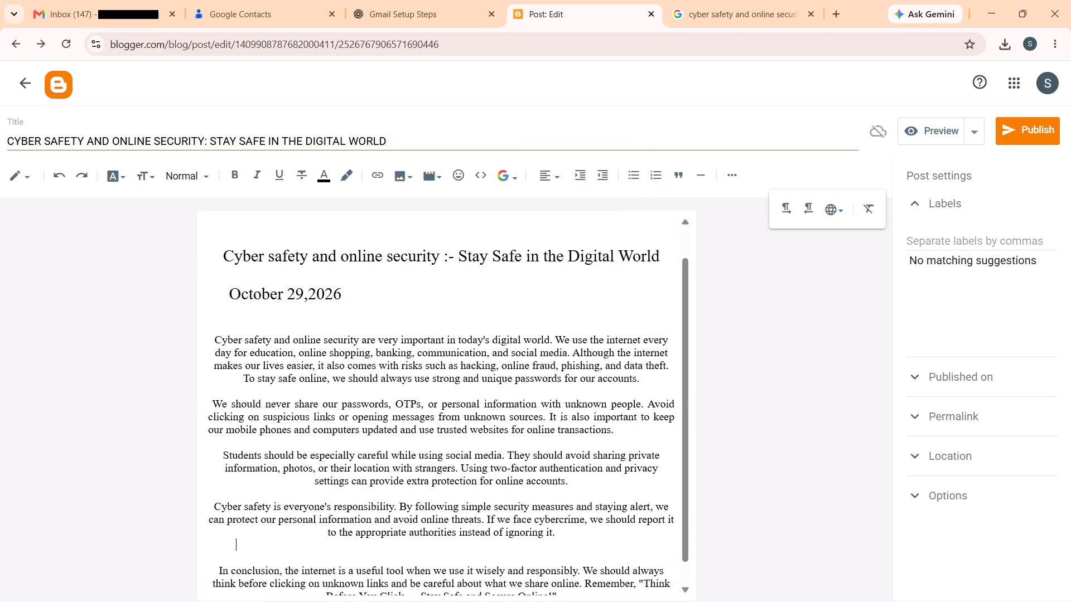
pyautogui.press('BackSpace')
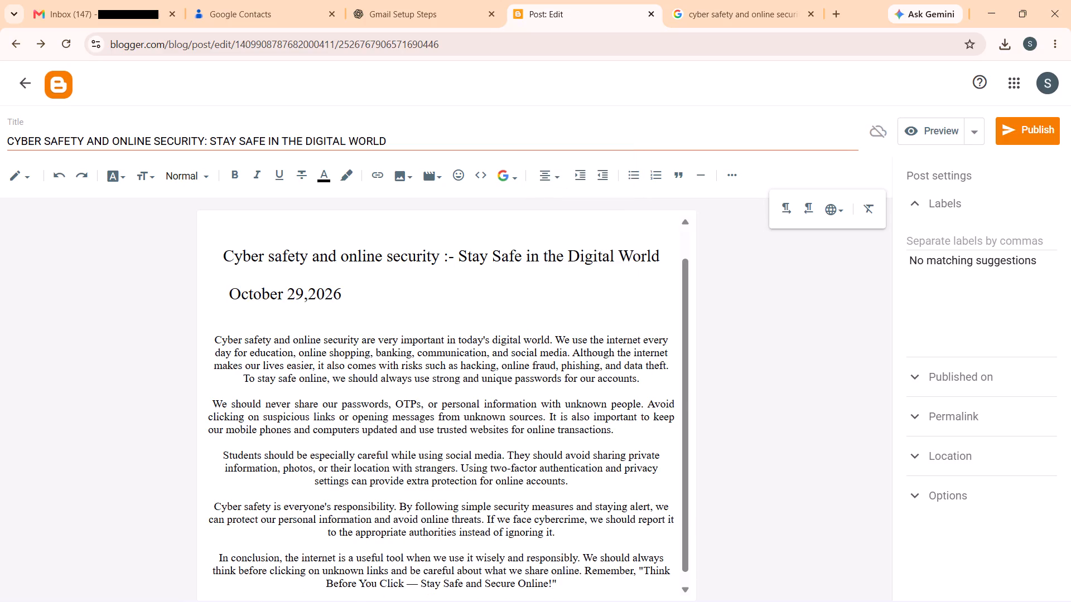
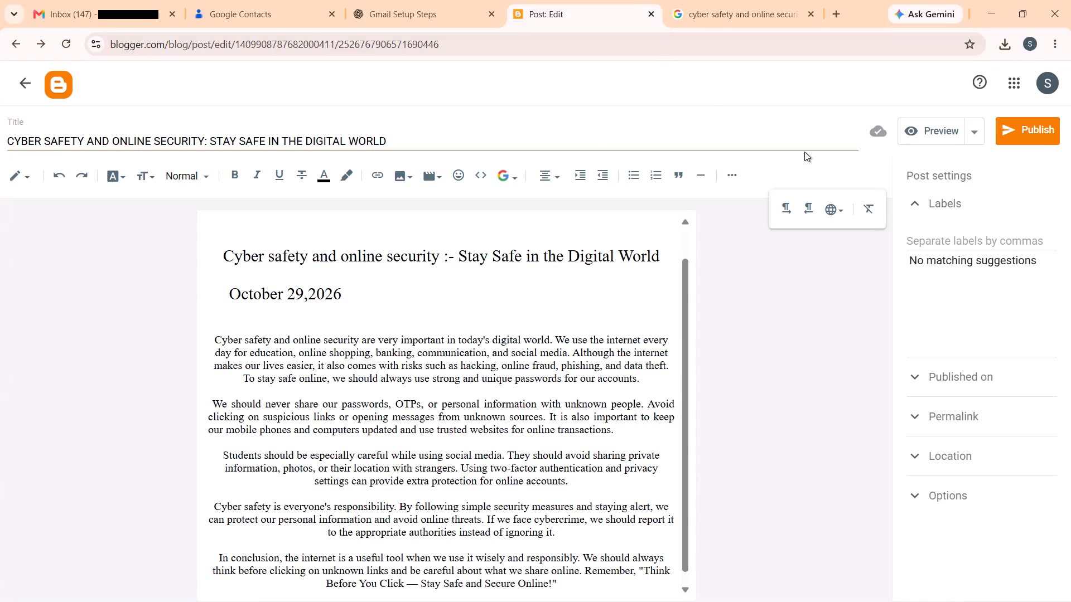
# Preview the post and examine how its title, heading, date and paragraphs appear on the blog.
pyautogui.click(918, 129)
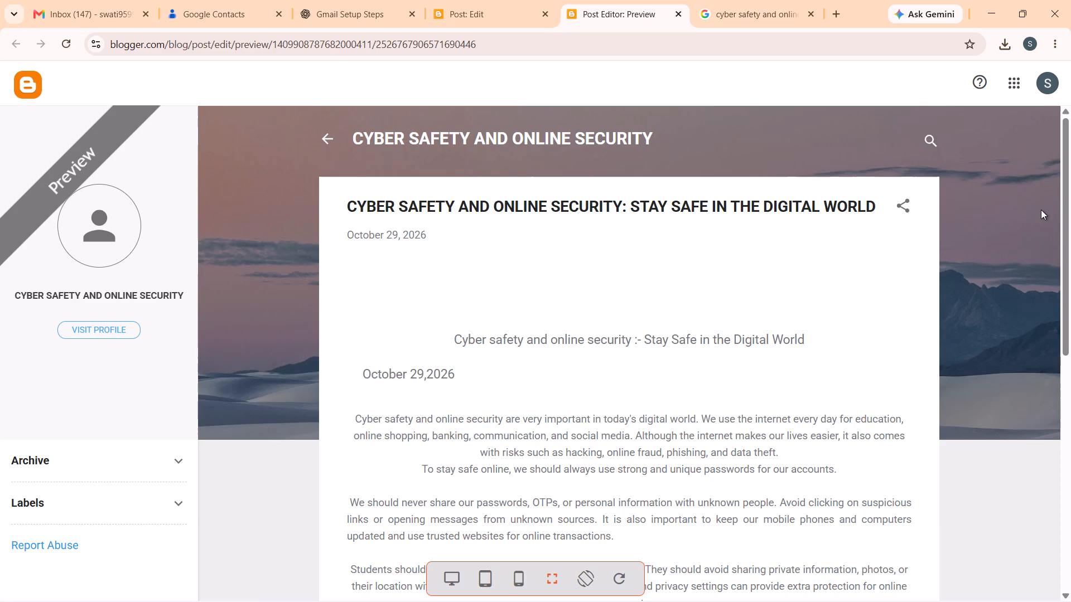
pyautogui.click(330, 137)
pyautogui.click(11, 45)
pyautogui.click(416, 234)
pyautogui.click(325, 137)
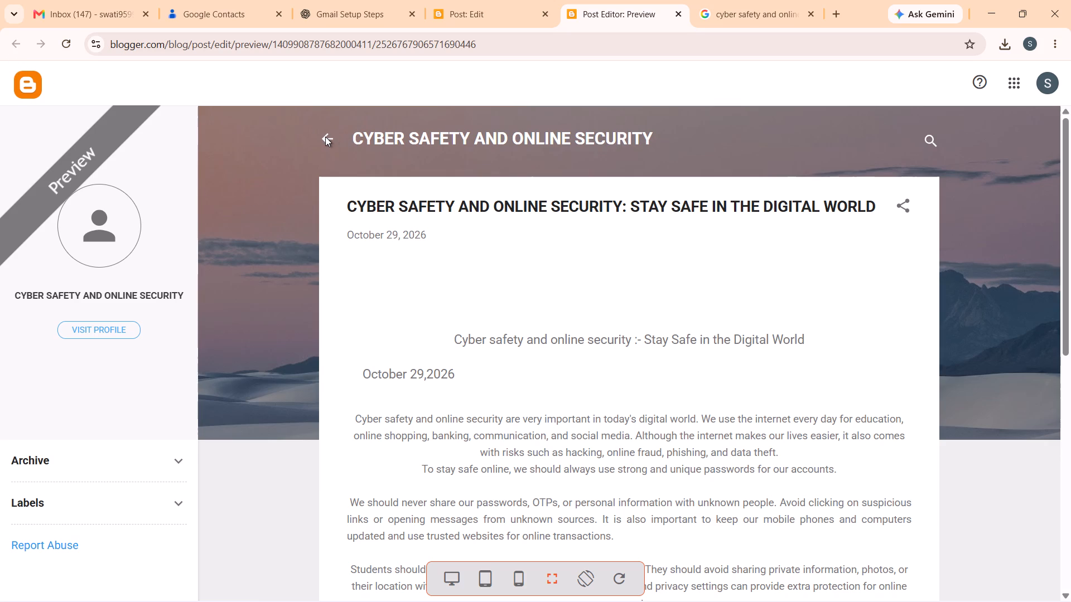
pyautogui.tripleClick(325, 137)
pyautogui.doubleClick(325, 137)
pyautogui.moveTo(325, 137); pyautogui.dragTo(129, 134)
pyautogui.click(100, 323)
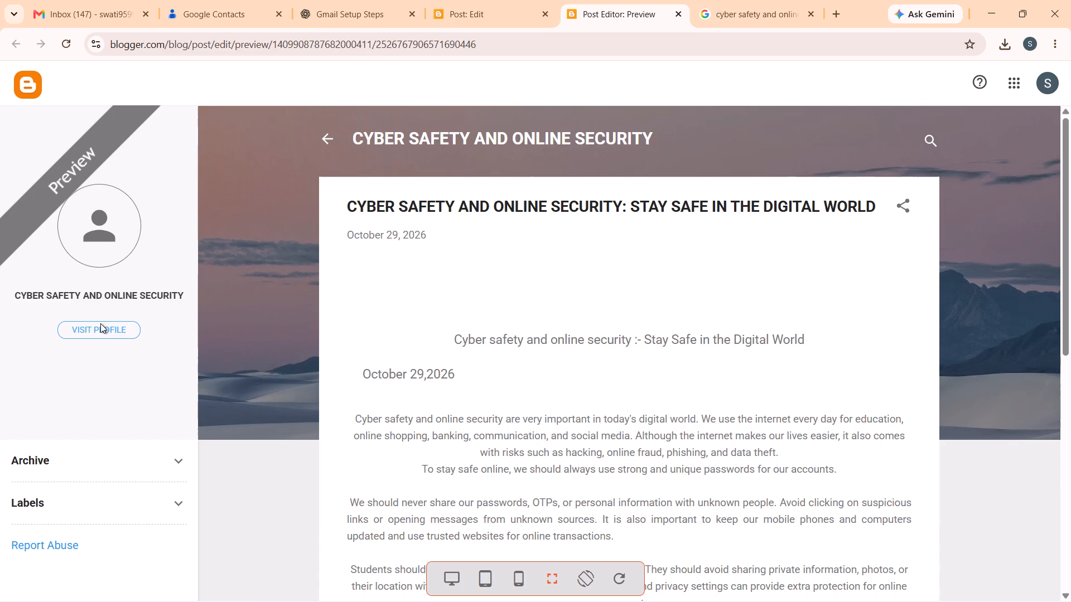
pyautogui.click(108, 328)
pyautogui.moveTo(454, 580); pyautogui.dragTo(544, 572)
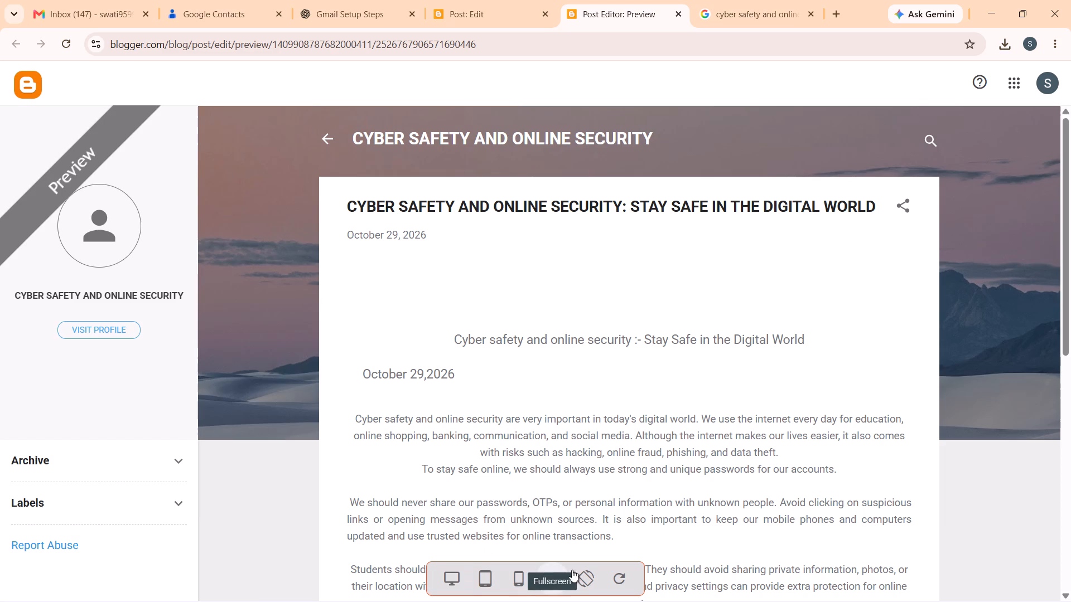
pyautogui.click(640, 503)
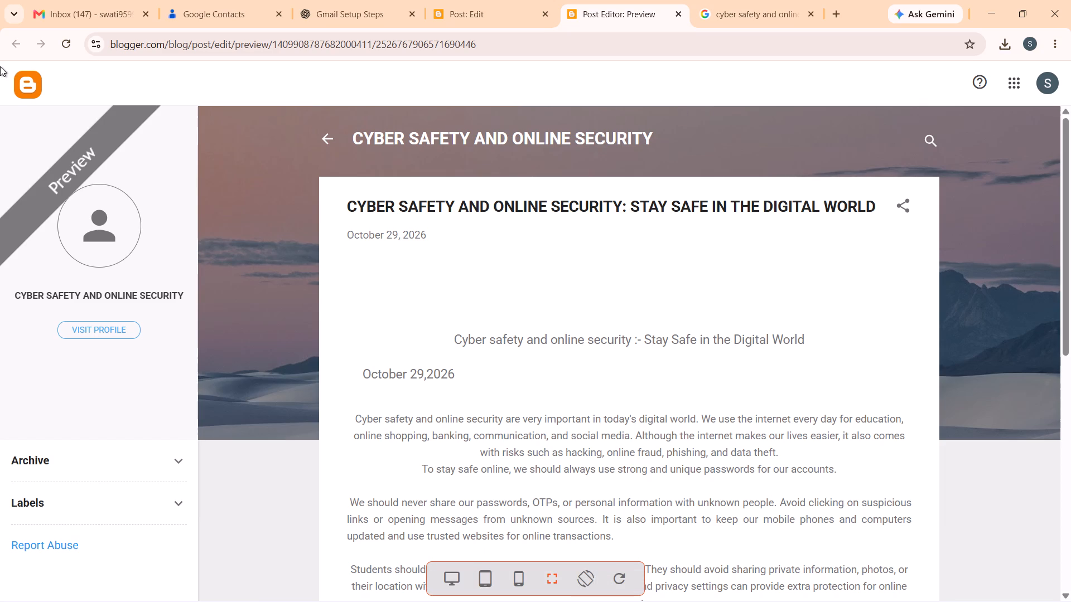
# Reopen the draft from the posts list and delete the "Cyber safety and online security" heading, the date line and the blank space above the body.
pyautogui.click(32, 86)
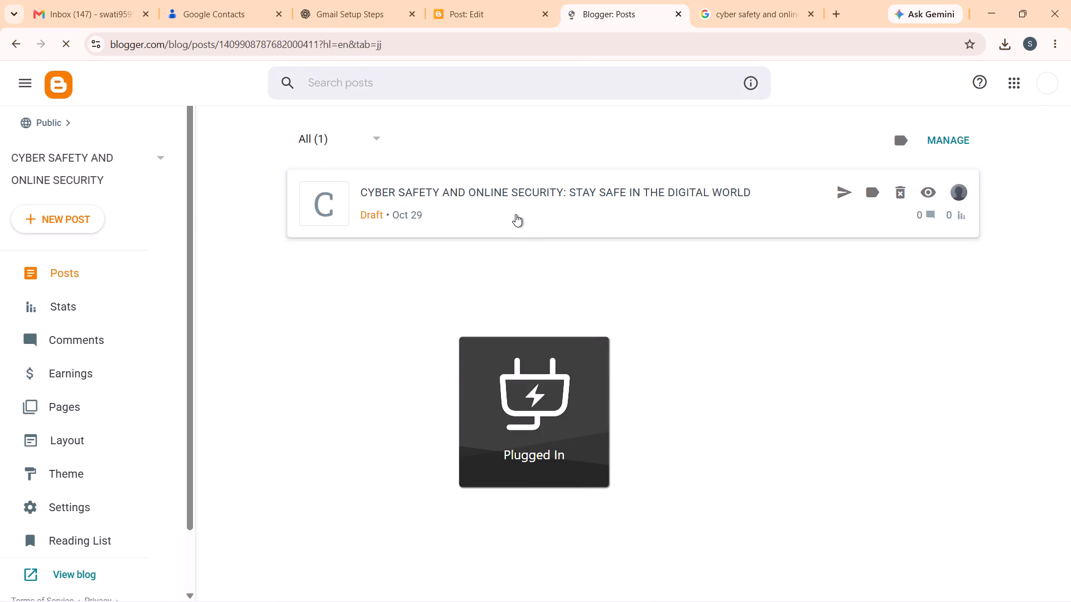
pyautogui.click(515, 209)
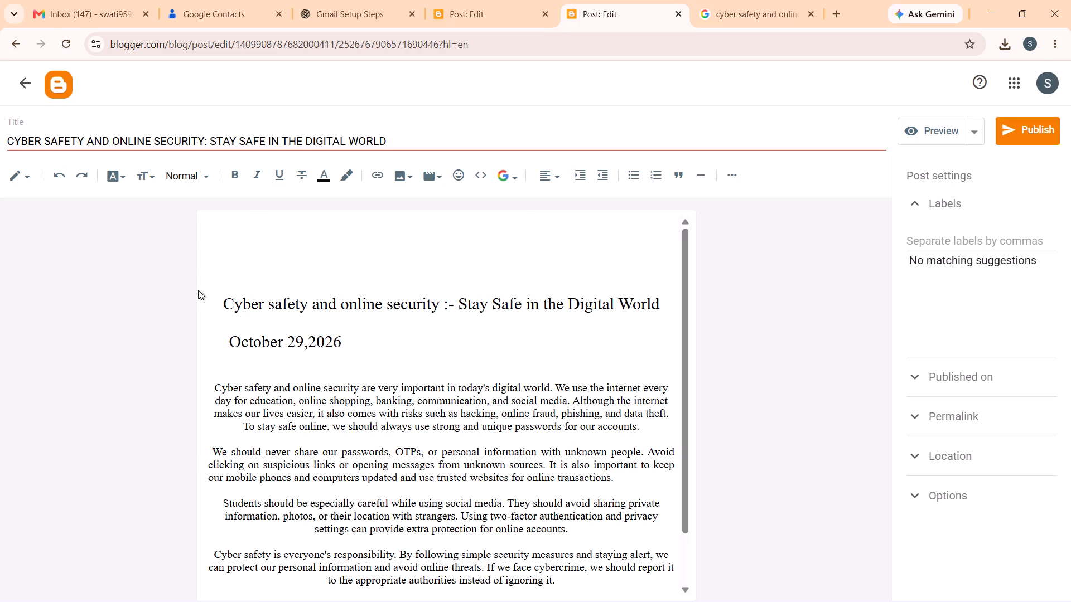
pyautogui.moveTo(227, 303); pyautogui.dragTo(317, 338)
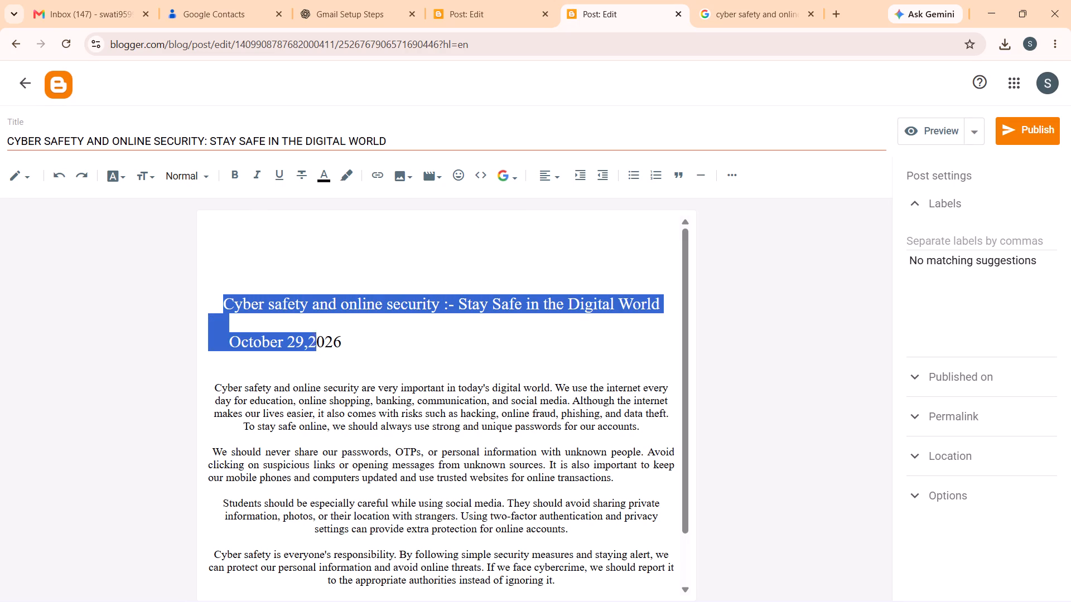
pyautogui.moveTo(317, 338); pyautogui.dragTo(361, 352)
pyautogui.press('BackSpace')
pyautogui.press('BackSpace')
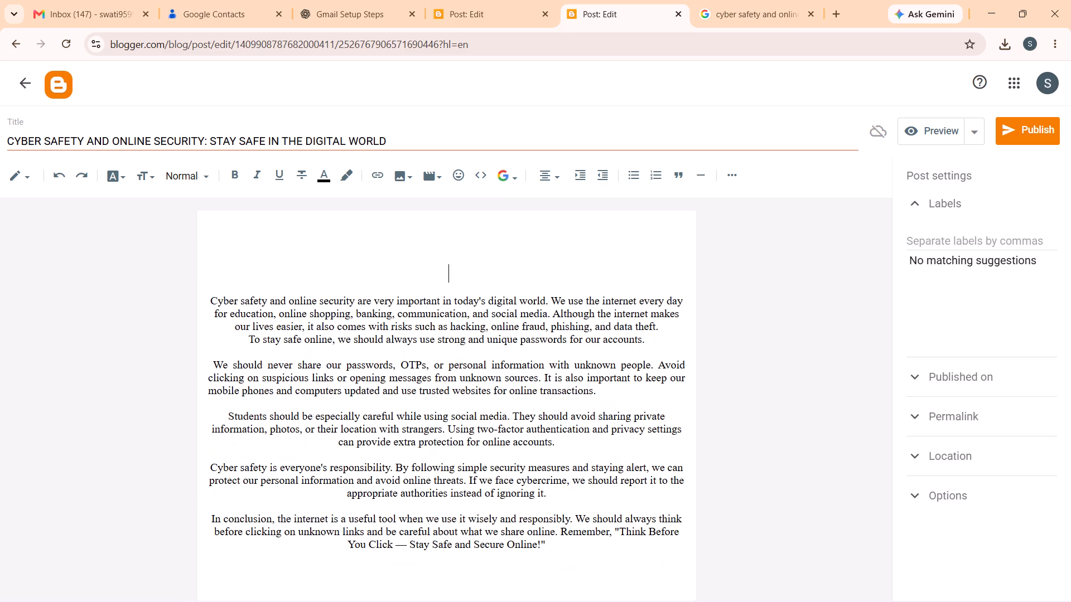
pyautogui.press('BackSpace')
pyautogui.press('BackSpace')
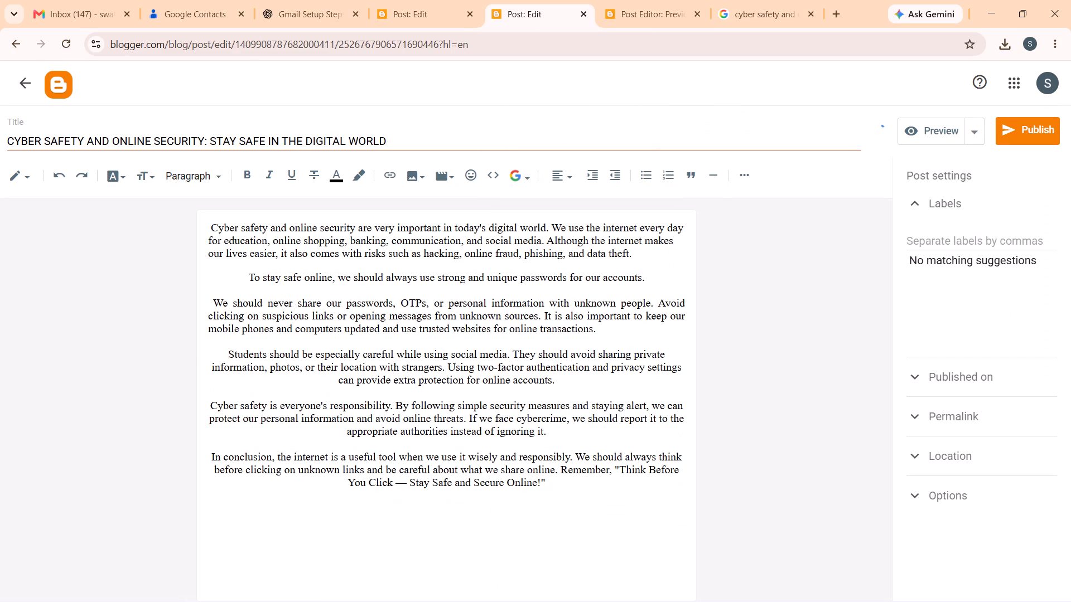
# Add a blank line above the first paragraph, join the "To stay safe online" sentence to it, and remove the empty line below.
pyautogui.press('Return')
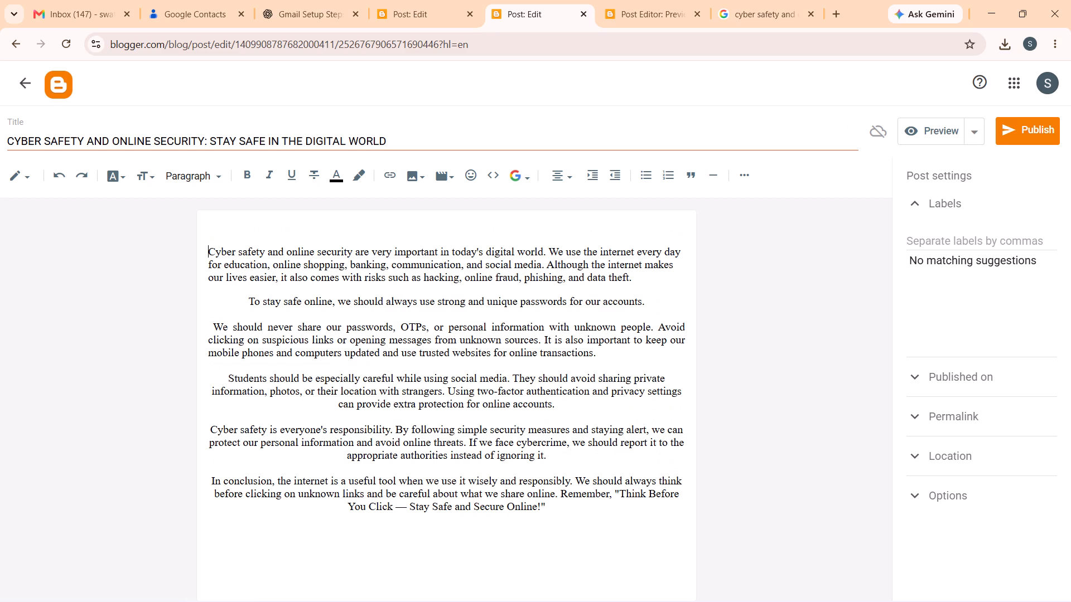
pyautogui.click(244, 299)
pyautogui.press('BackSpace')
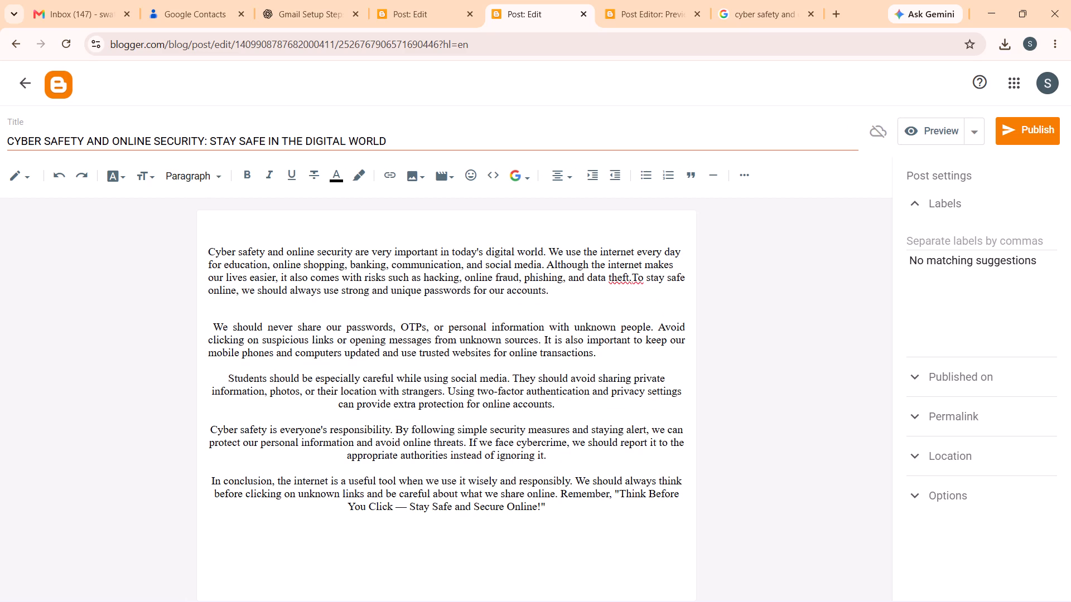
pyautogui.press('Down')
pyautogui.press('Down')
pyautogui.press('BackSpace')
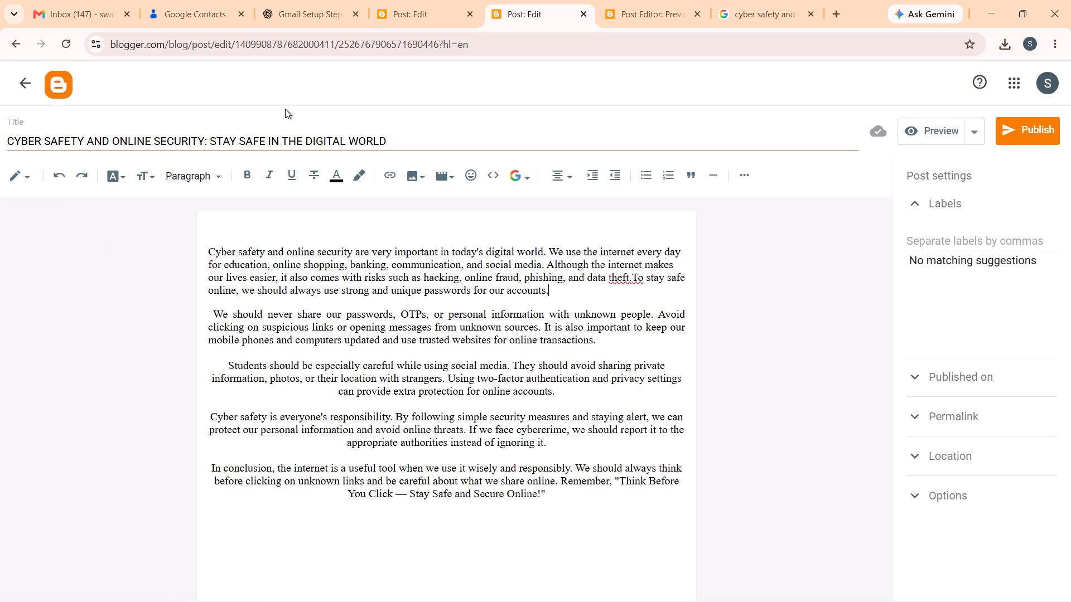
# Close the outdated preview and preview the revised post, examining its body paragraphs.
pyautogui.click(643, 16)
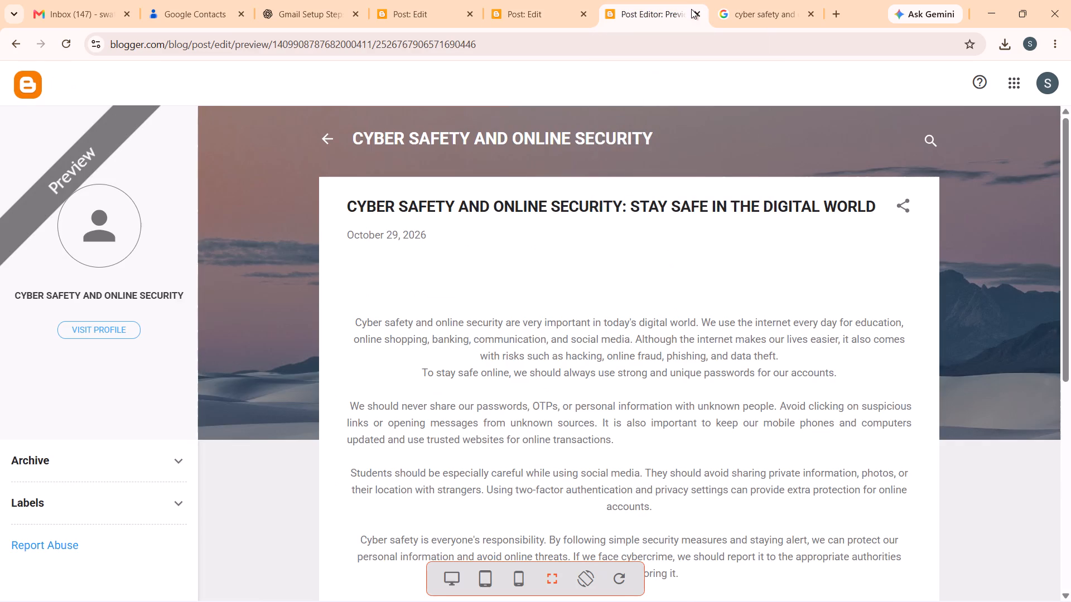
pyautogui.click(697, 9)
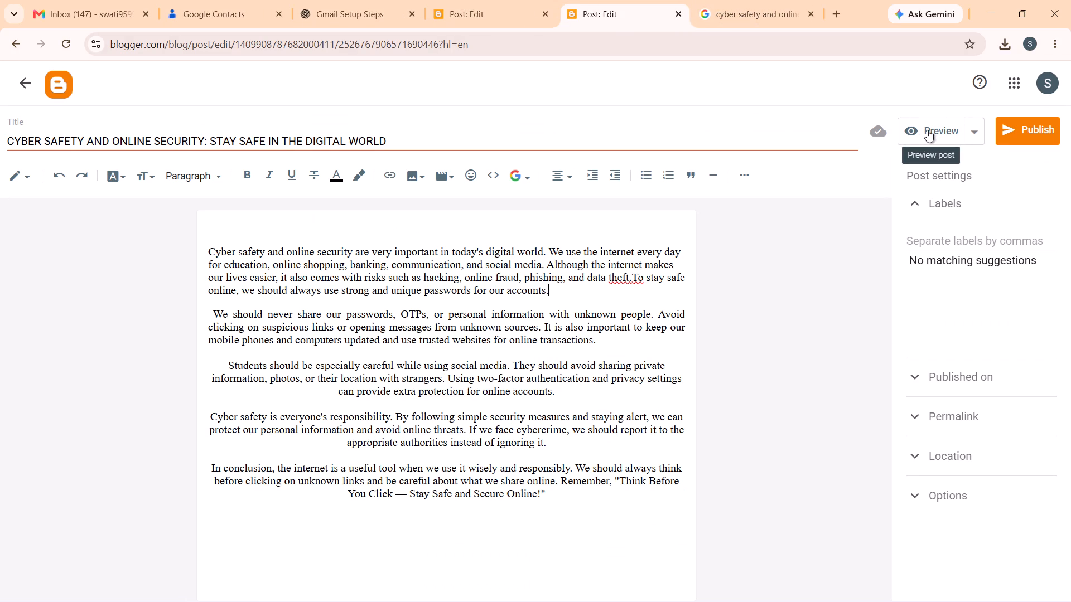
pyautogui.click(927, 130)
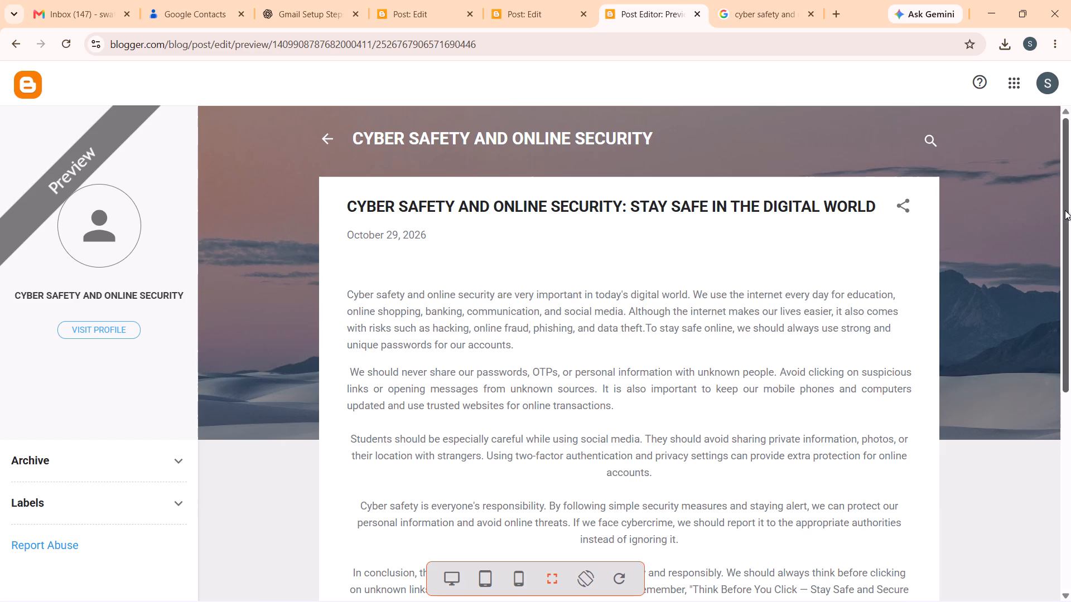
pyautogui.moveTo(1065, 210); pyautogui.dragTo(1065, 220)
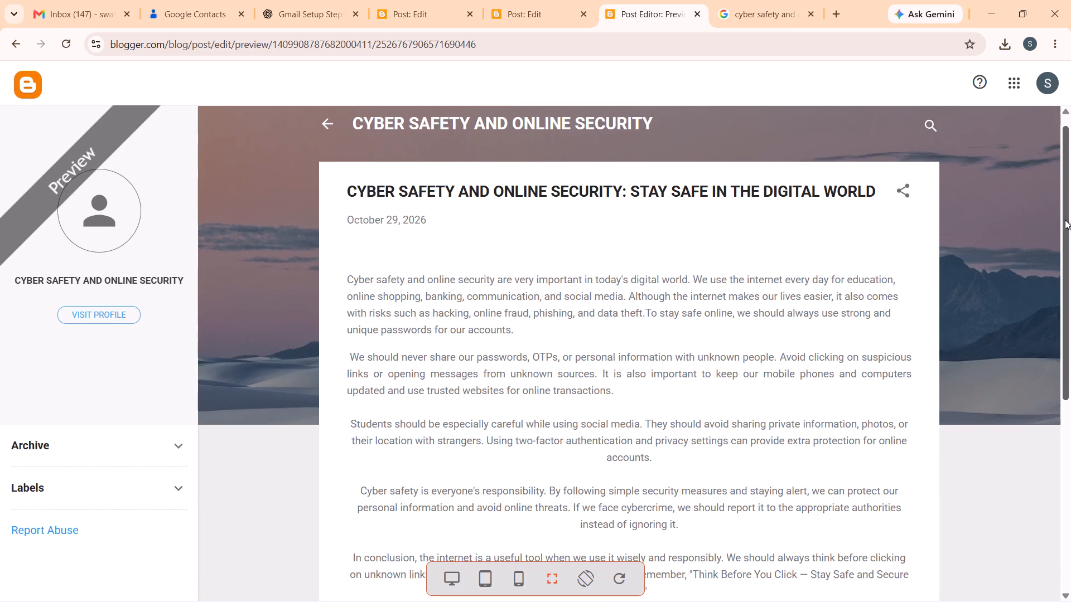
pyautogui.moveTo(1065, 220); pyautogui.dragTo(1067, 222)
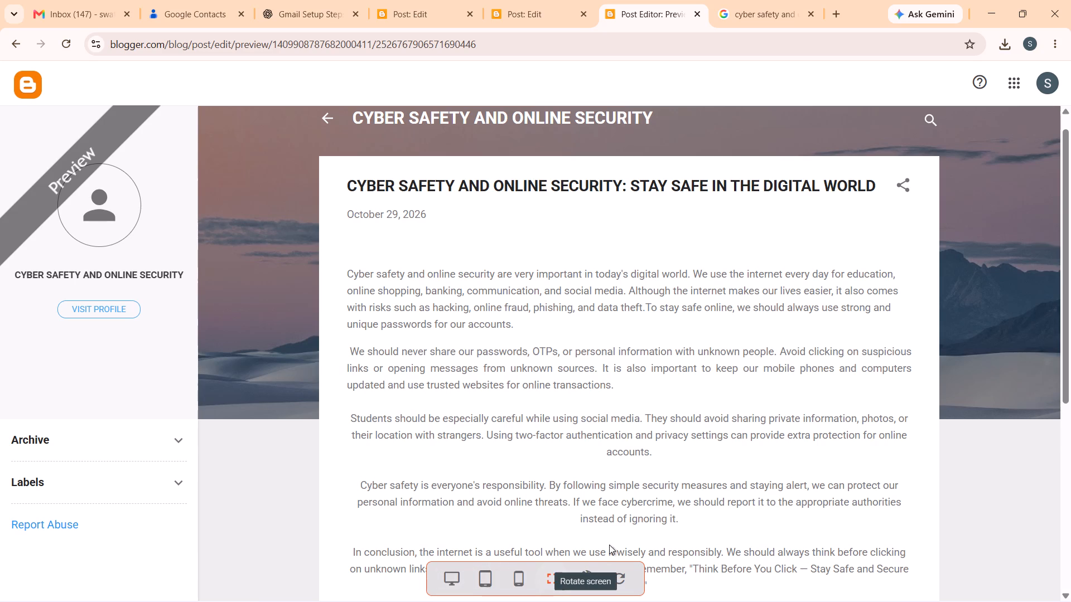
pyautogui.click(678, 591)
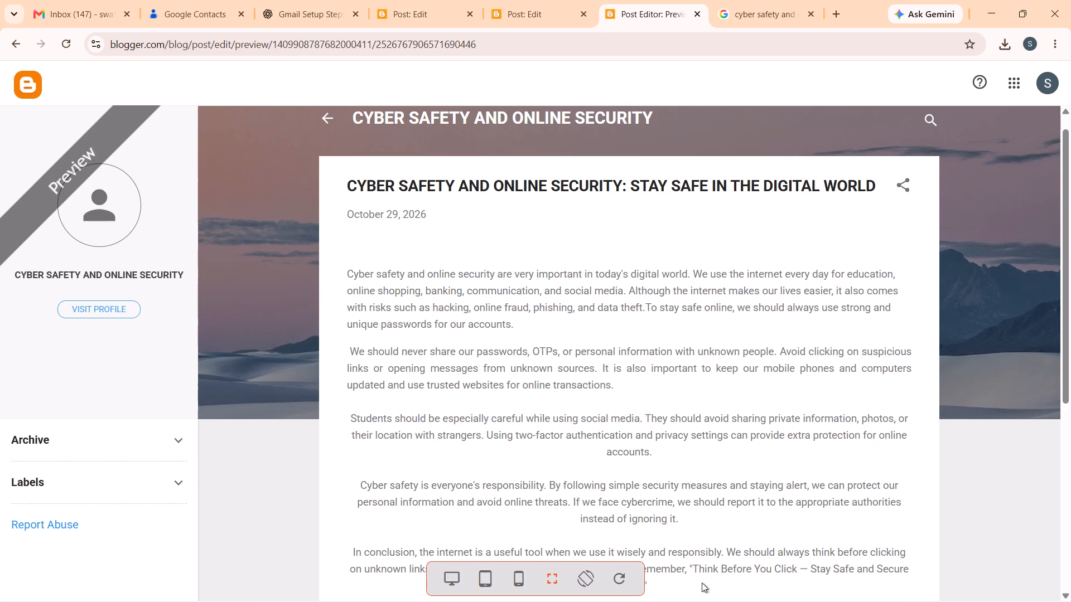
# Return to the post editor and publish the post to the blog.
pyautogui.click(561, 16)
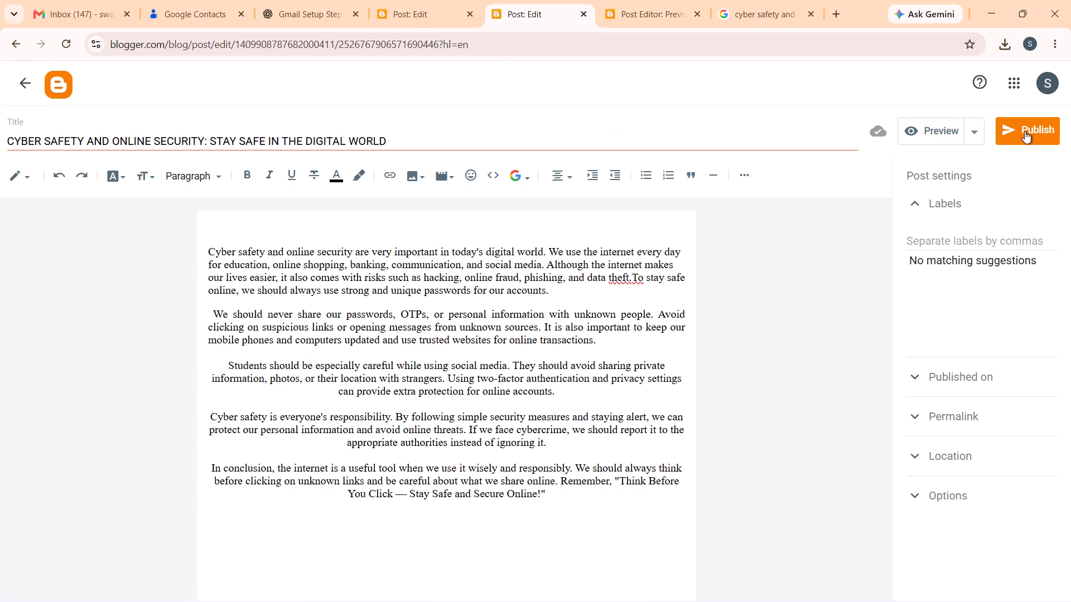
pyautogui.click(1024, 130)
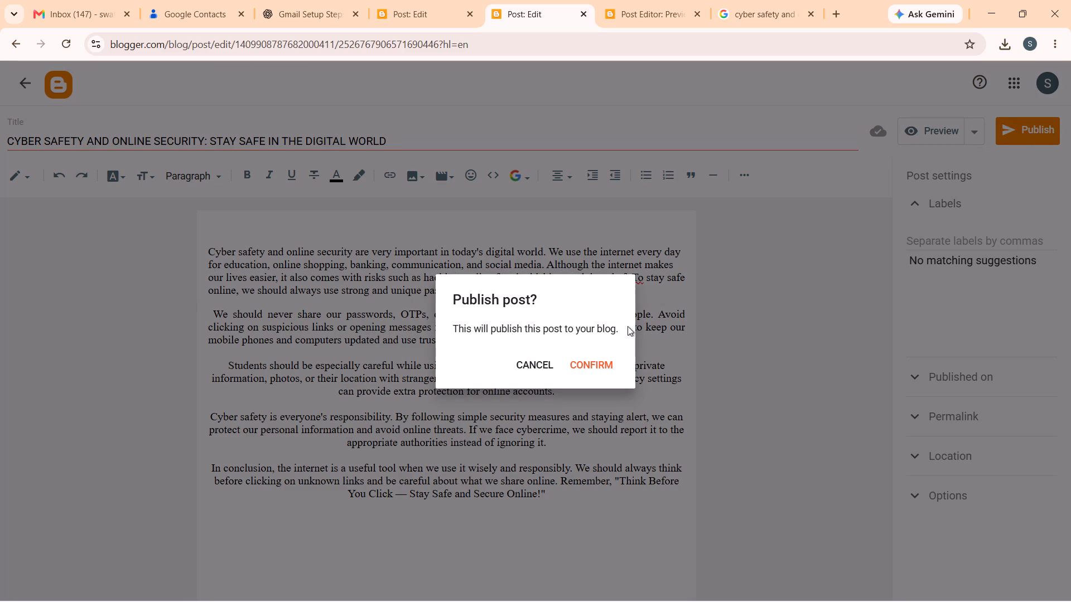
pyautogui.click(599, 363)
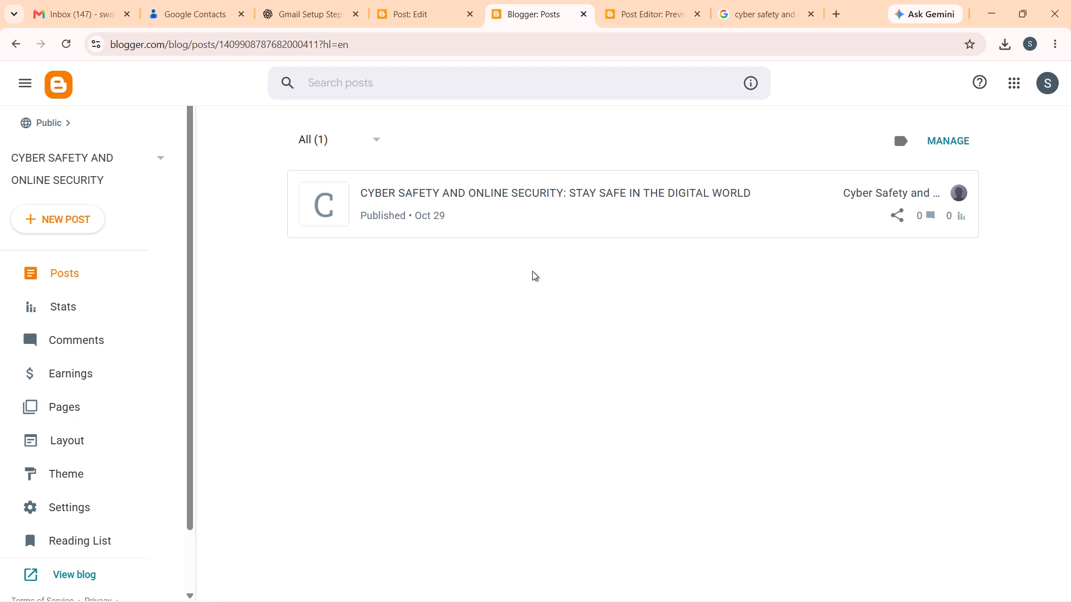
# Open the published post from the posts list, and review its title and paragraphs in the existing full-screen preview.
pyautogui.click(505, 206)
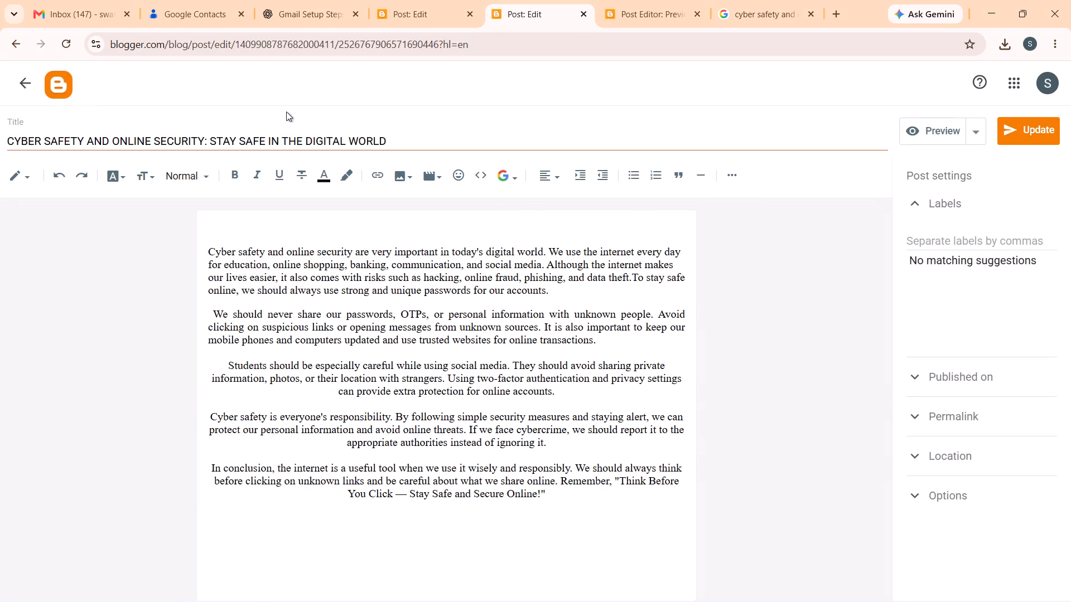
pyautogui.click(625, 19)
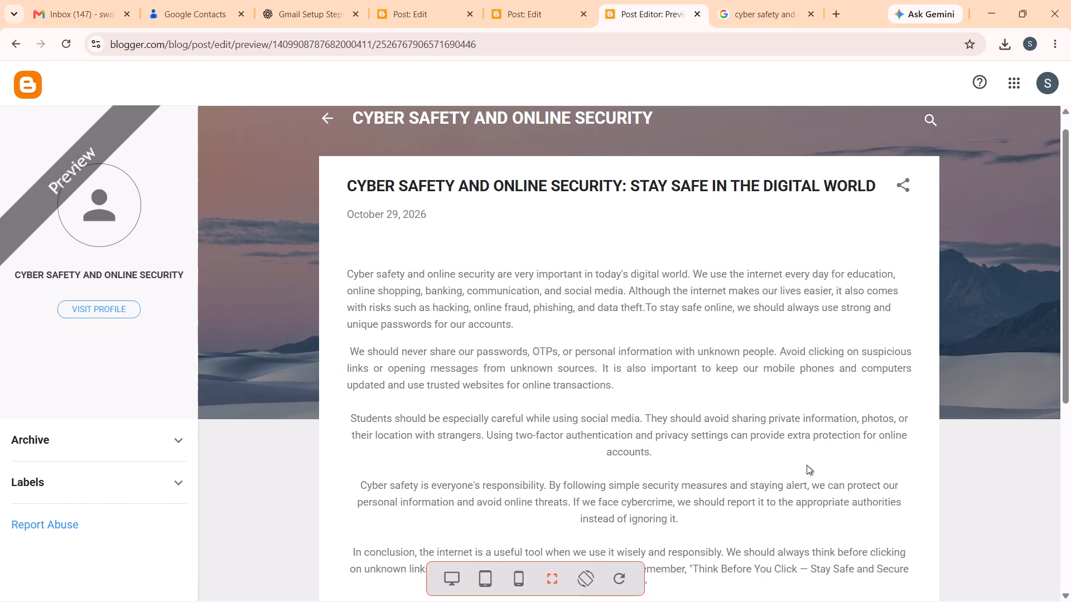
pyautogui.moveTo(1063, 327); pyautogui.dragTo(1063, 342)
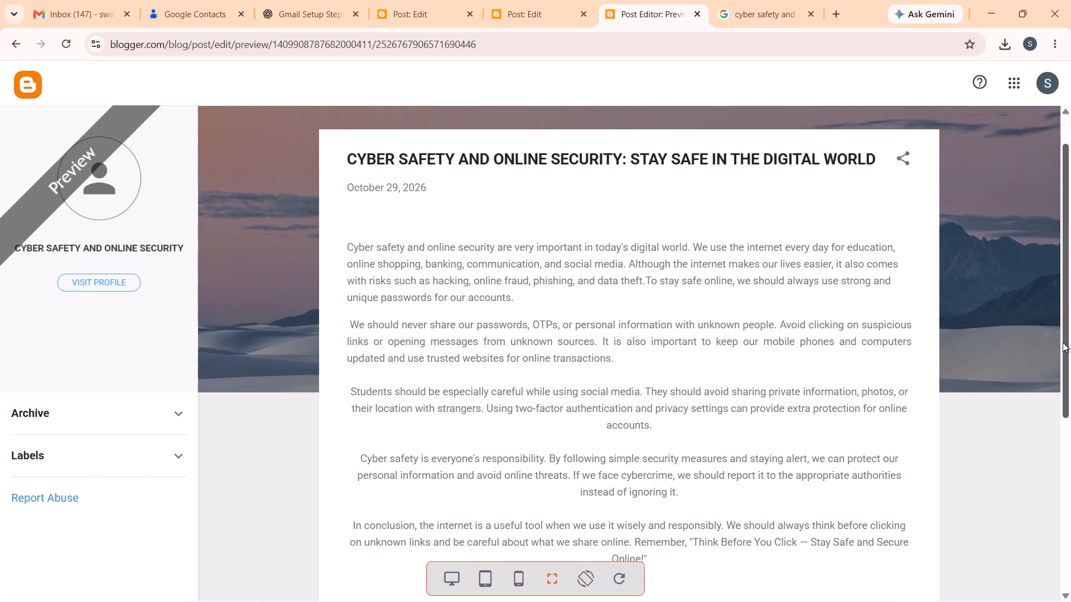
pyautogui.moveTo(1063, 342); pyautogui.dragTo(1057, 326)
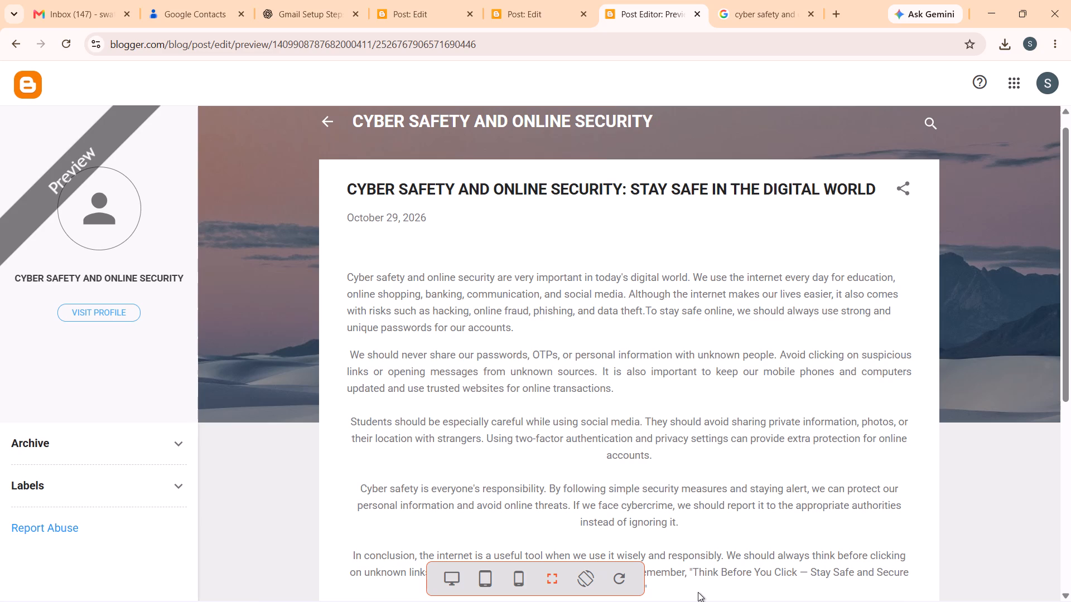
pyautogui.click(553, 570)
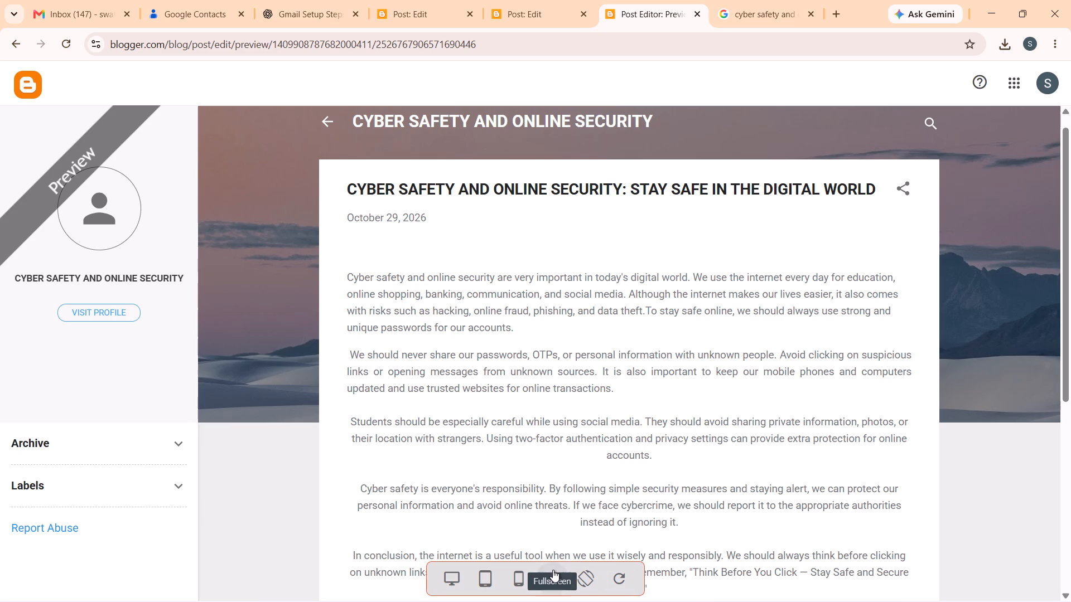
# Check the post preview in desktop, tablet and mobile layouts, and return it to full-screen view.
pyautogui.scroll(-1, 583, 513)
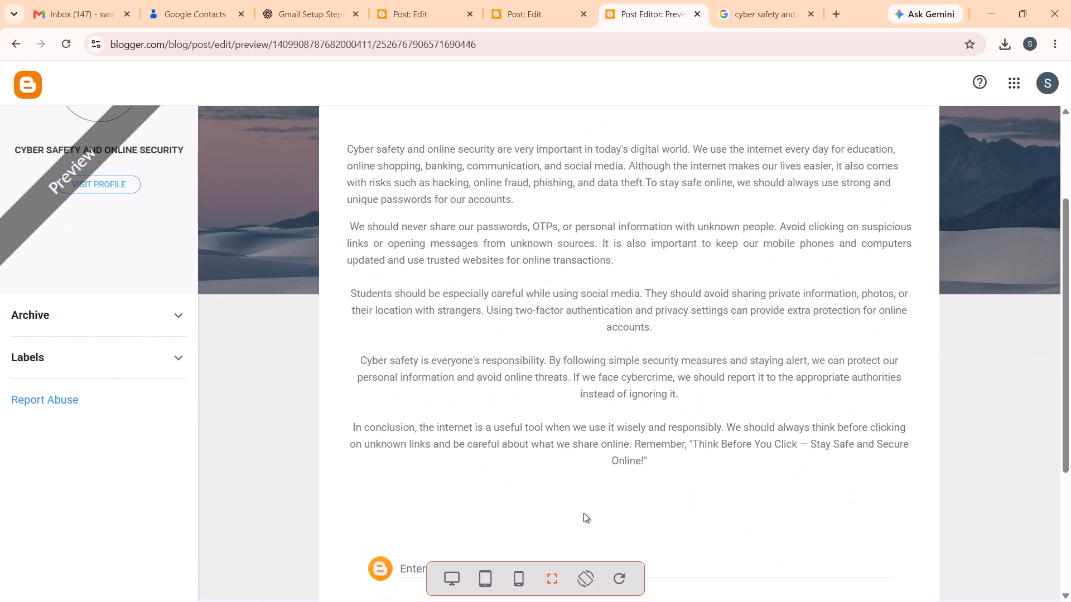
pyautogui.scroll(-1, 583, 513)
pyautogui.scroll(1, 583, 513)
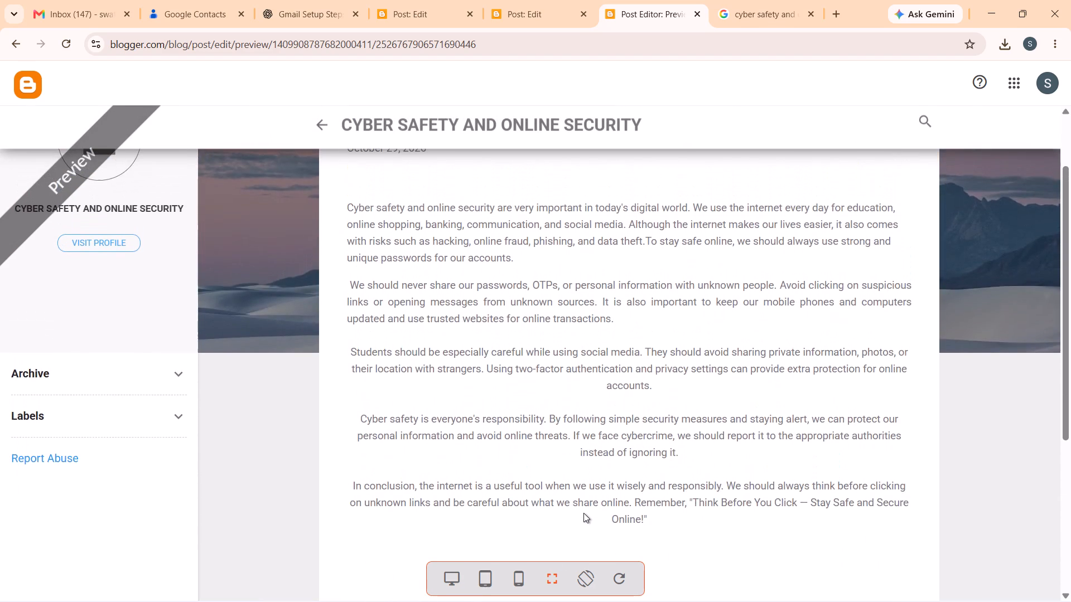
pyautogui.scroll(1, 583, 513)
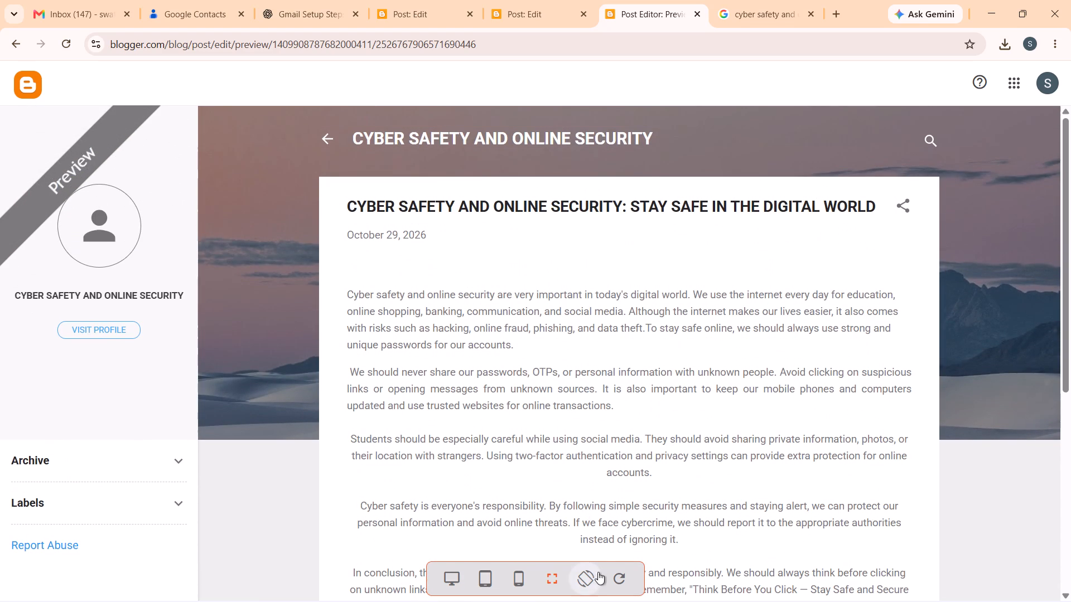
pyautogui.click(452, 565)
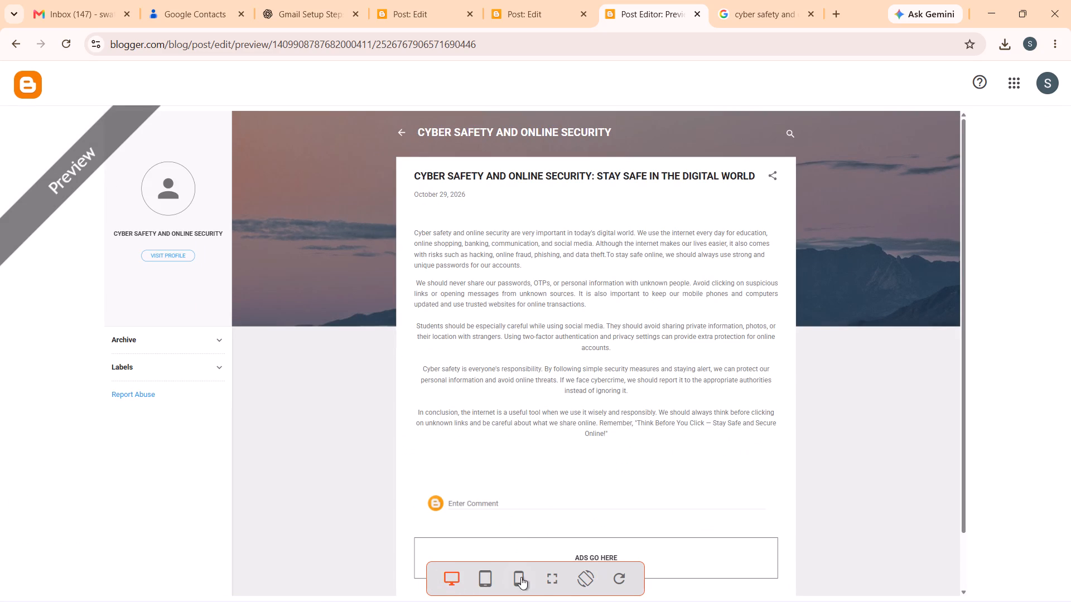
pyautogui.click(495, 582)
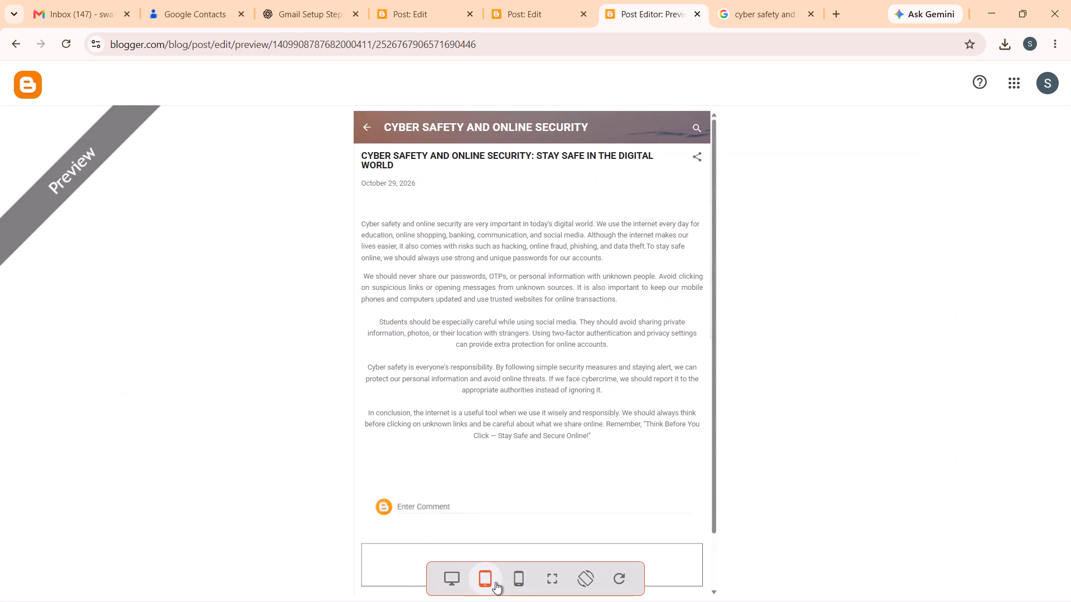
pyautogui.click(530, 582)
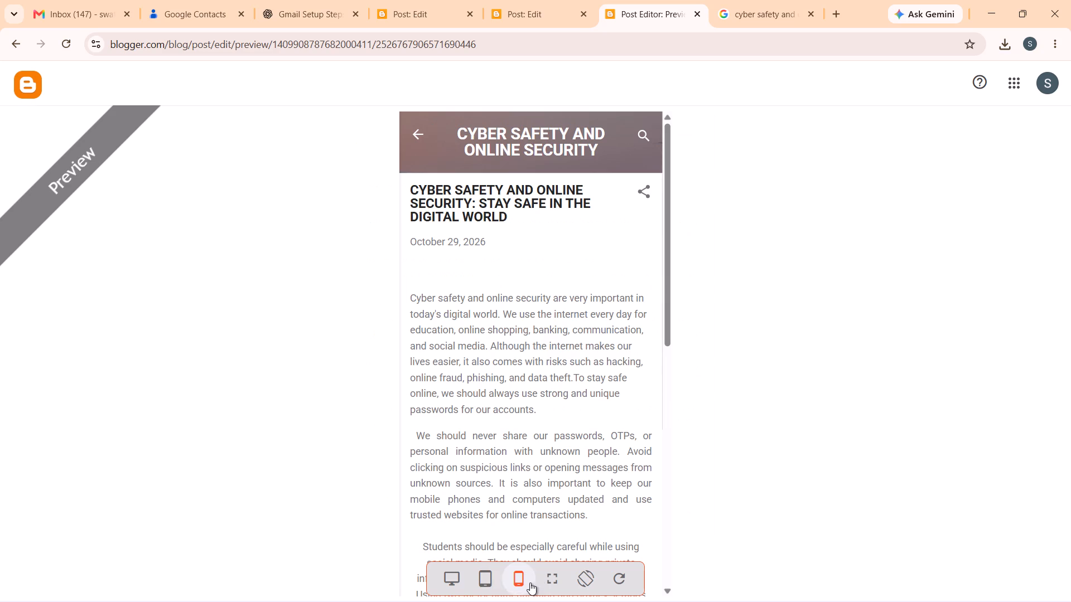
pyautogui.click(558, 577)
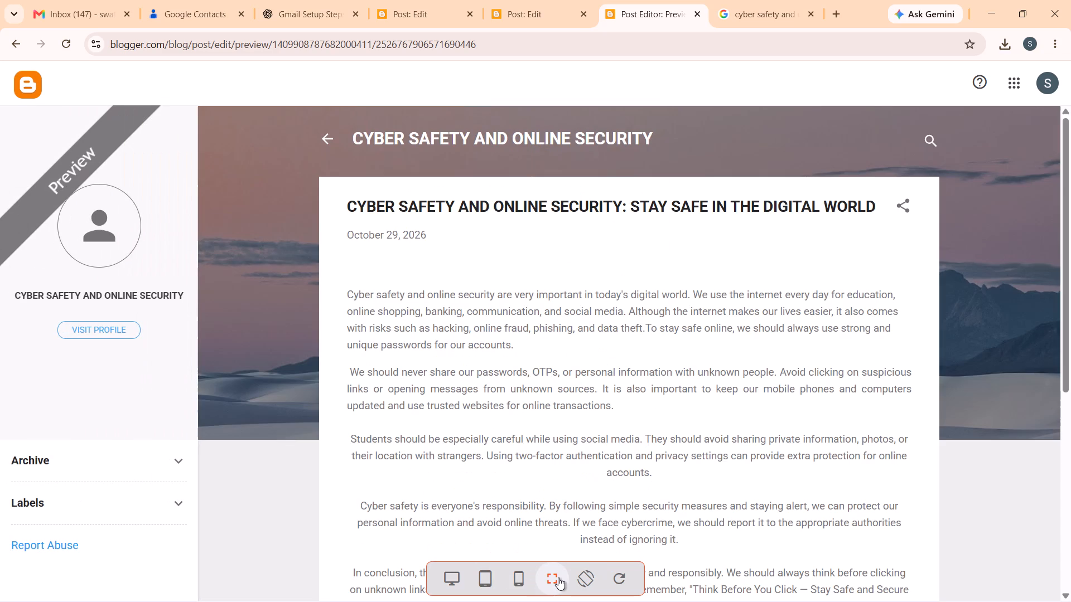
# Review the full-screen preview from the post title down through the closing paragraph to the comment and ad areas.
pyautogui.click(682, 495)
pyautogui.scroll(-1, 682, 495)
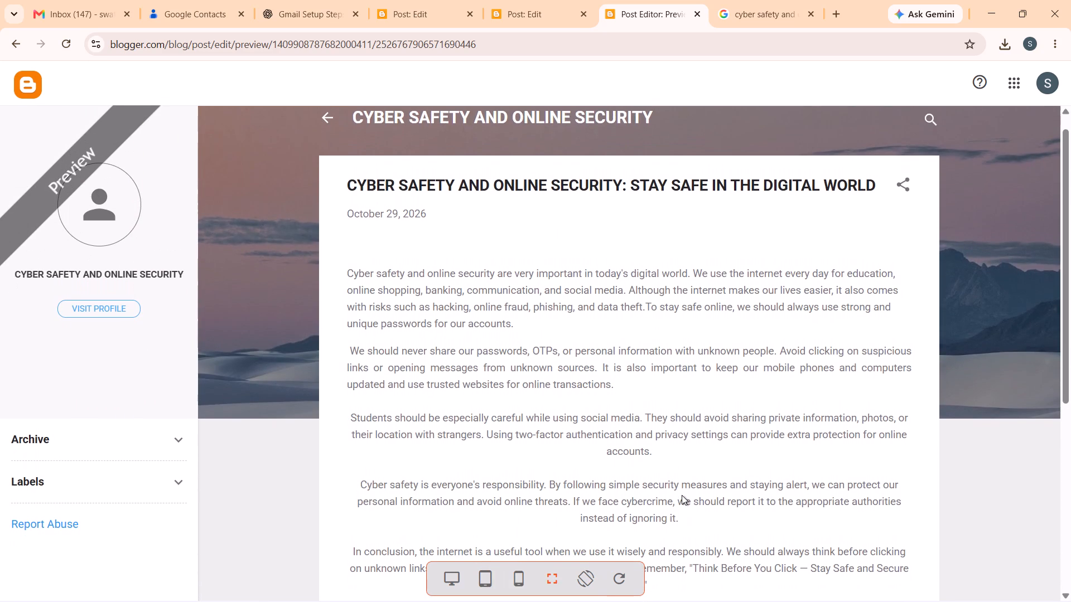
pyautogui.scroll(-2, 682, 495)
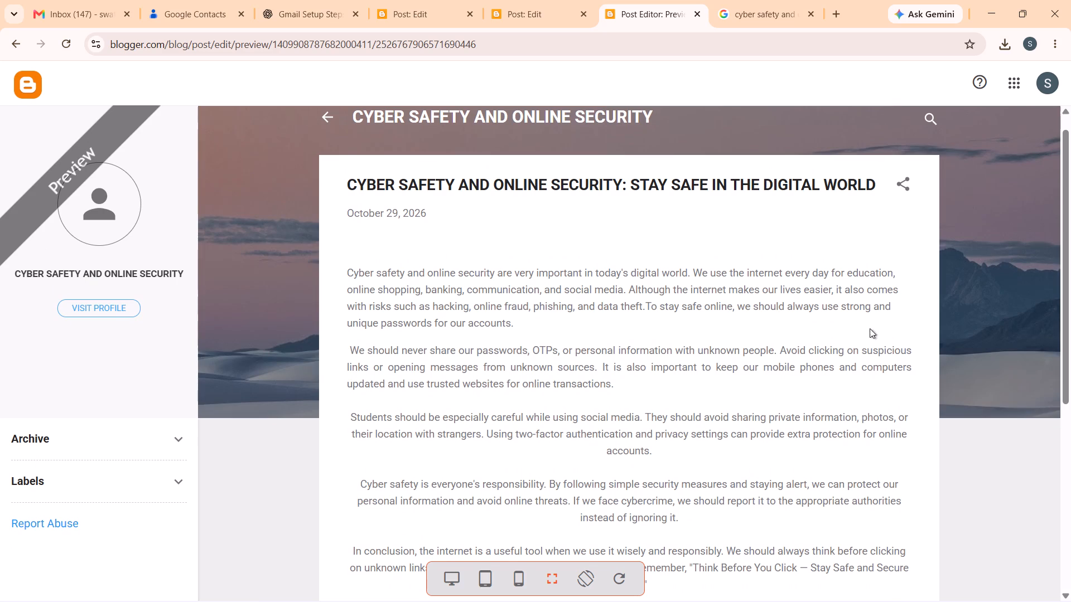
pyautogui.scroll(-3, 869, 341)
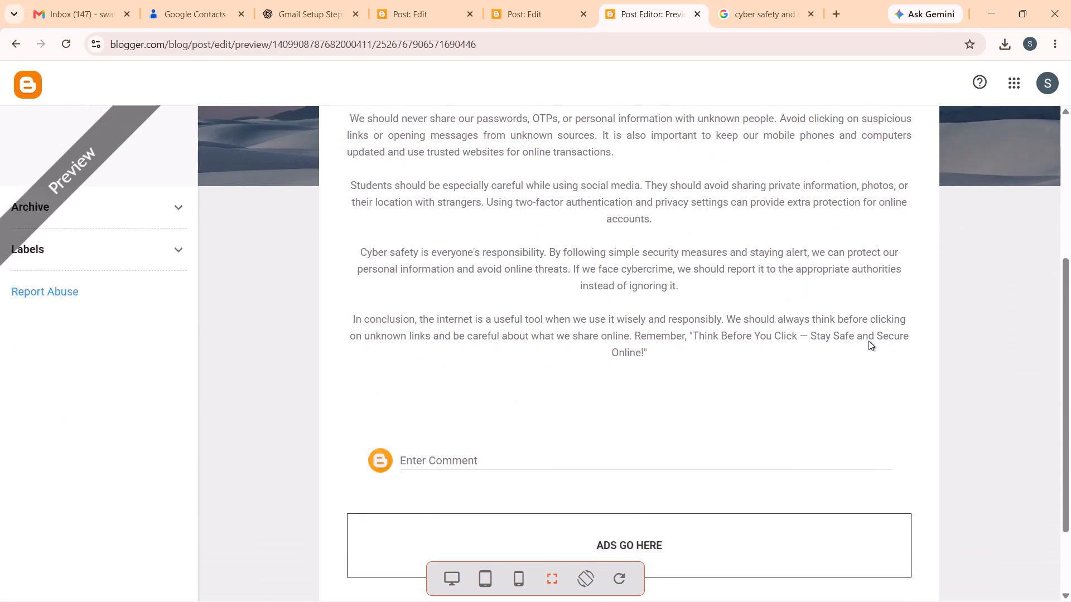
pyautogui.scroll(-2, 869, 341)
pyautogui.scroll(3, 869, 341)
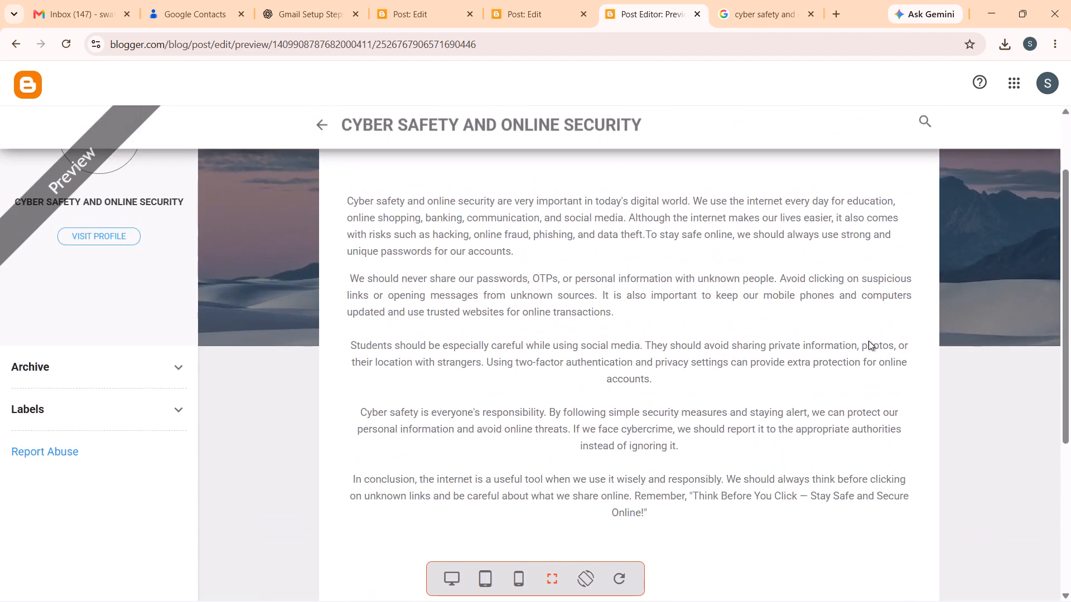
pyautogui.scroll(2, 869, 341)
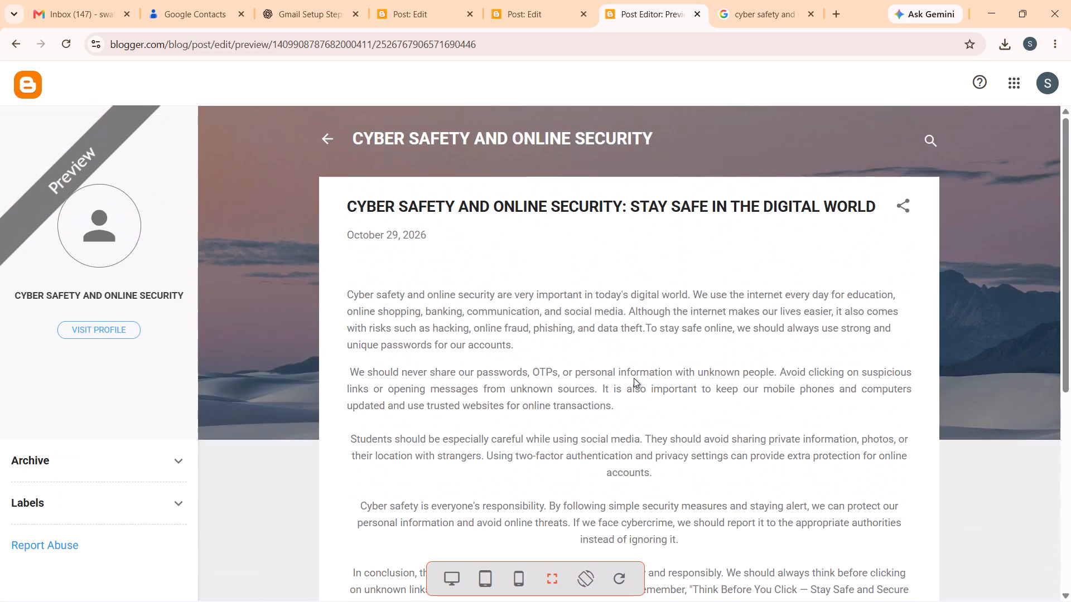
# Try to expand the Archive section in the previewed blog's sidebar.
pyautogui.click(172, 454)
pyautogui.click(180, 459)
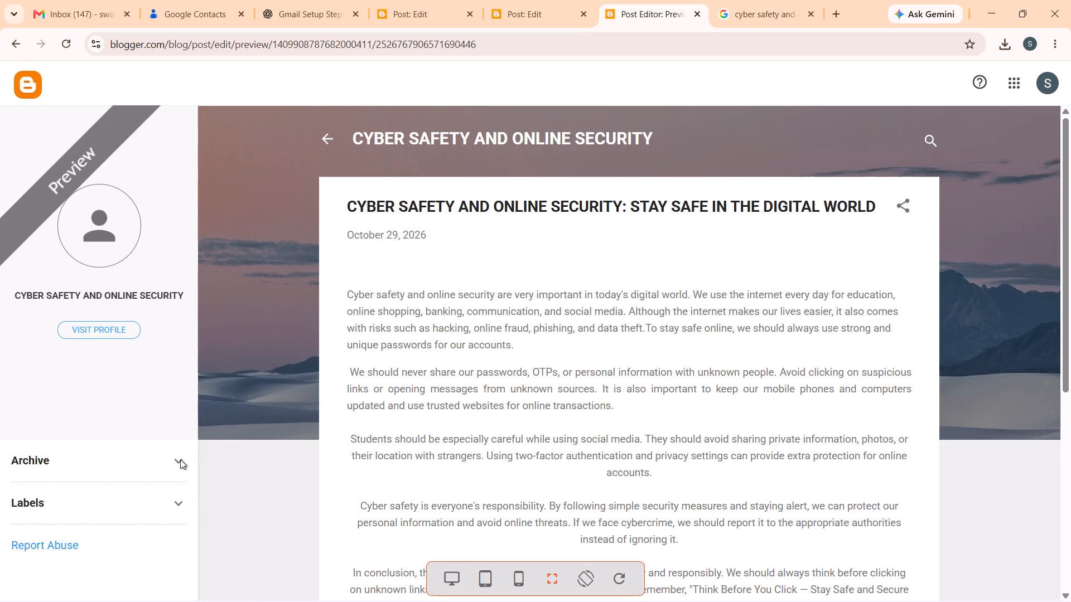
pyautogui.click(180, 459)
pyautogui.tripleClick(180, 459)
pyautogui.click(180, 459)
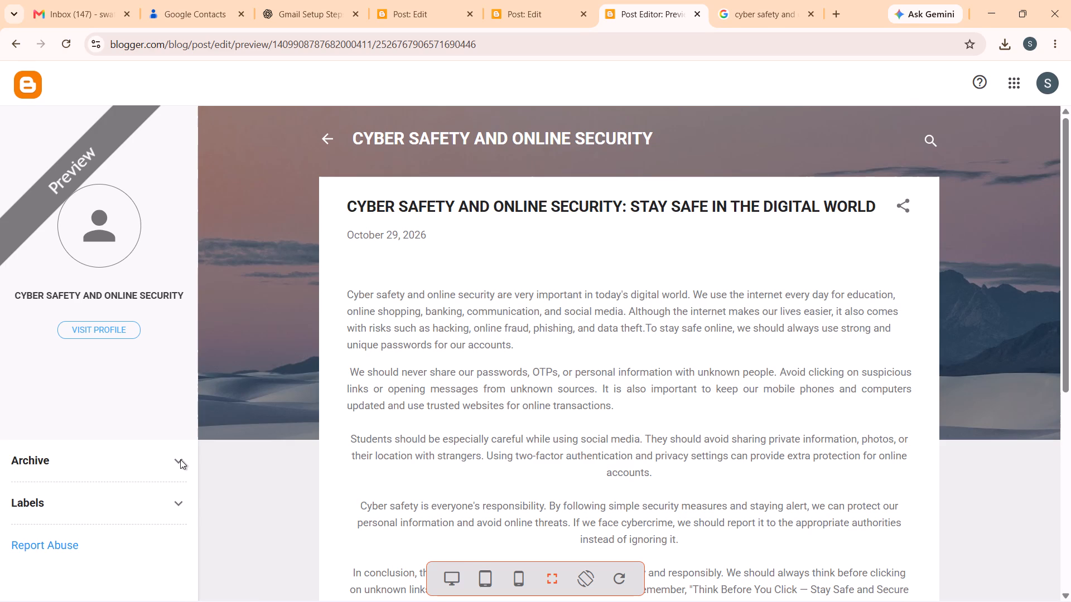
pyautogui.doubleClick(180, 459)
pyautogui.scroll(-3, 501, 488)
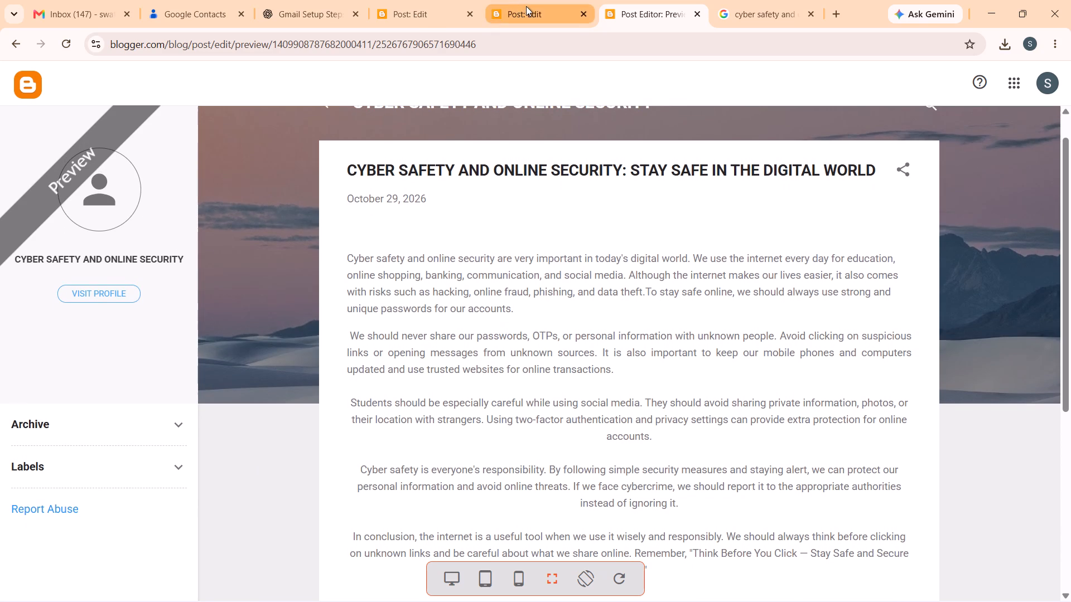
# Return to the post editor and preview the published post again.
pyautogui.click(526, 6)
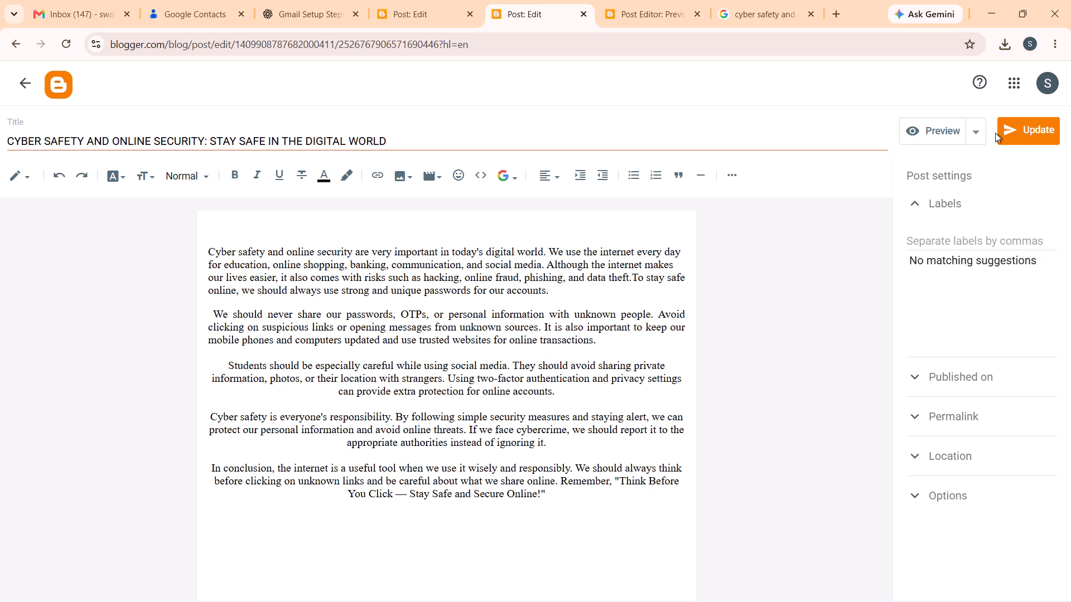
pyautogui.click(978, 132)
pyautogui.click(978, 132)
pyautogui.moveTo(978, 132); pyautogui.dragTo(980, 137)
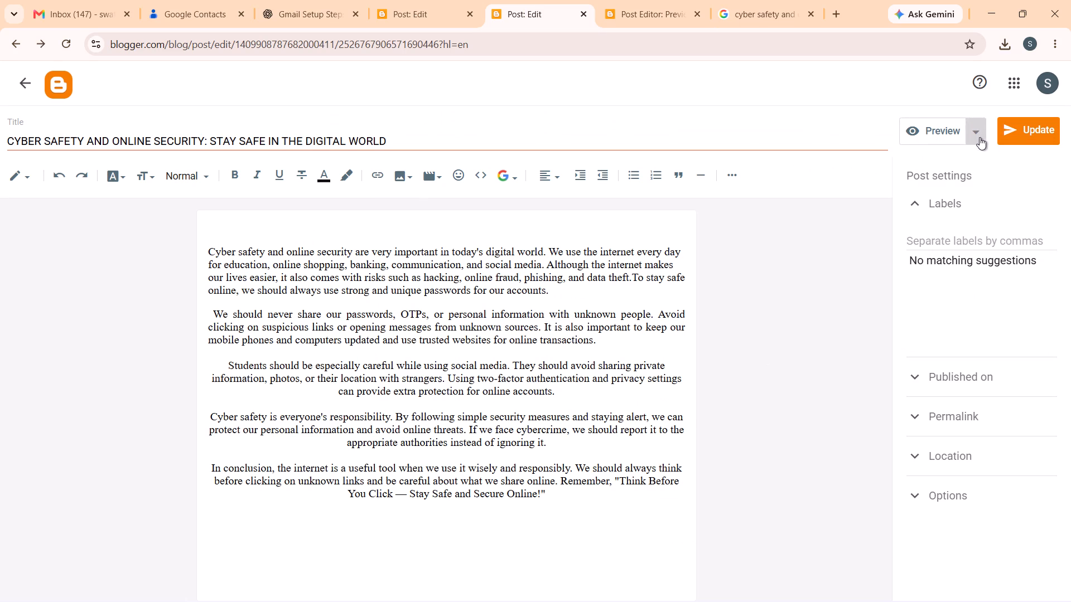
pyautogui.moveTo(980, 137); pyautogui.dragTo(973, 133)
pyautogui.click(973, 133)
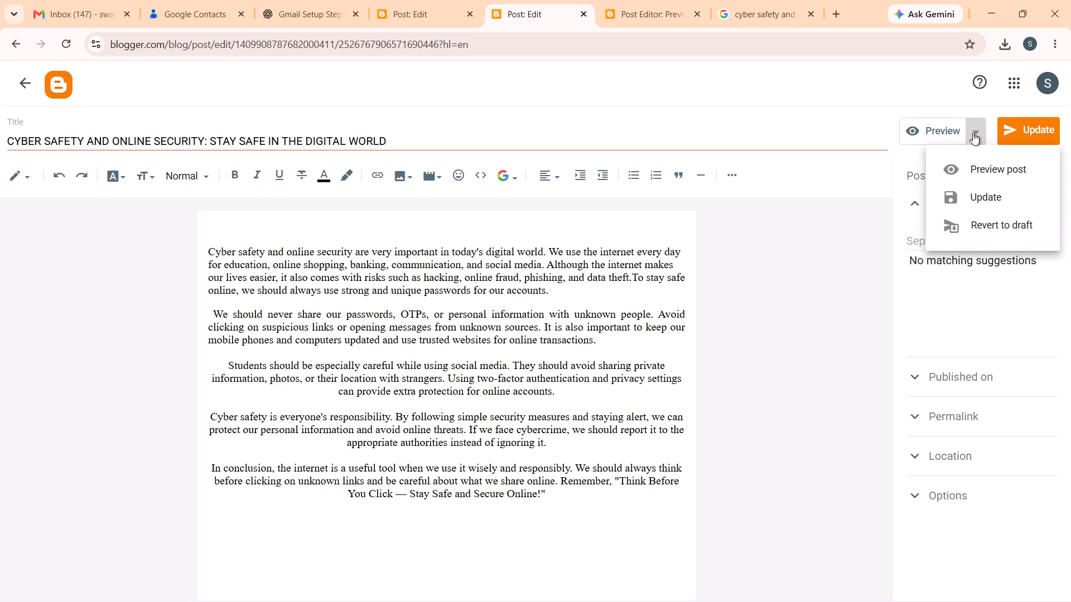
pyautogui.click(977, 168)
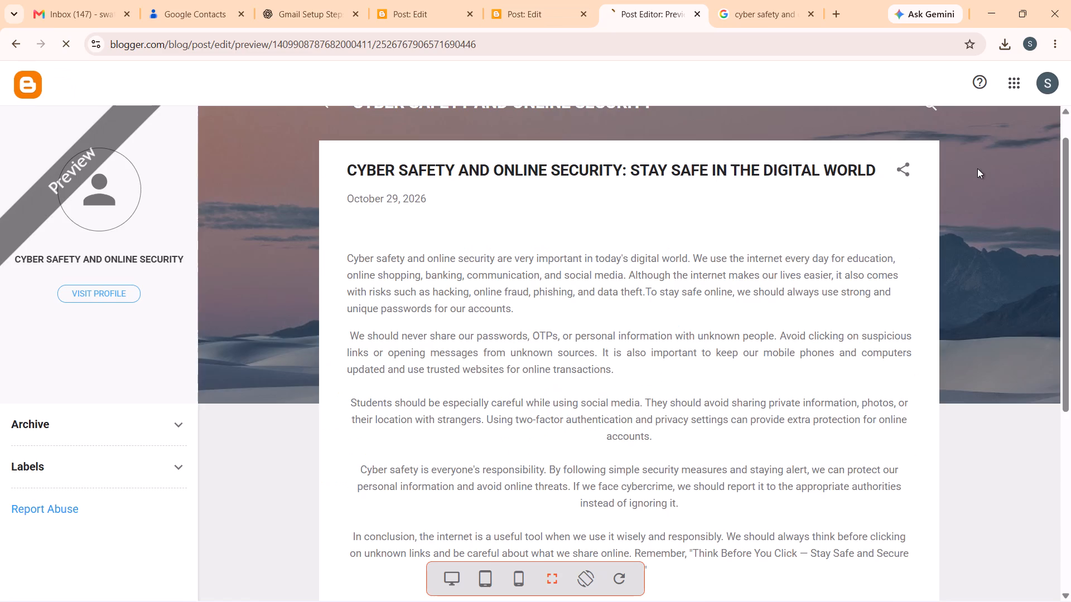